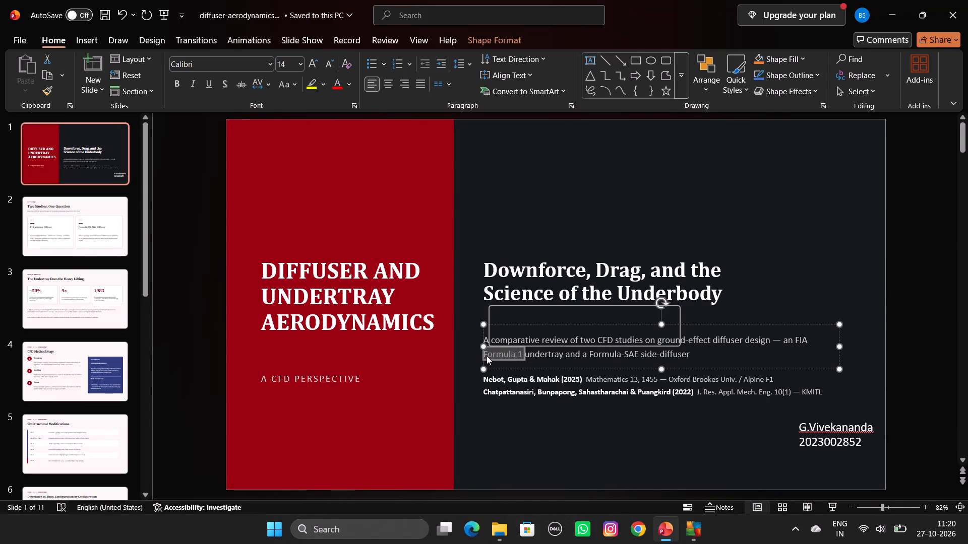
# Delete "Formula 1" and "and a Formula-SAE side-diffuser" from the title slide's description, and end it with a period after "undertray".
pyautogui.press('BackSpace')
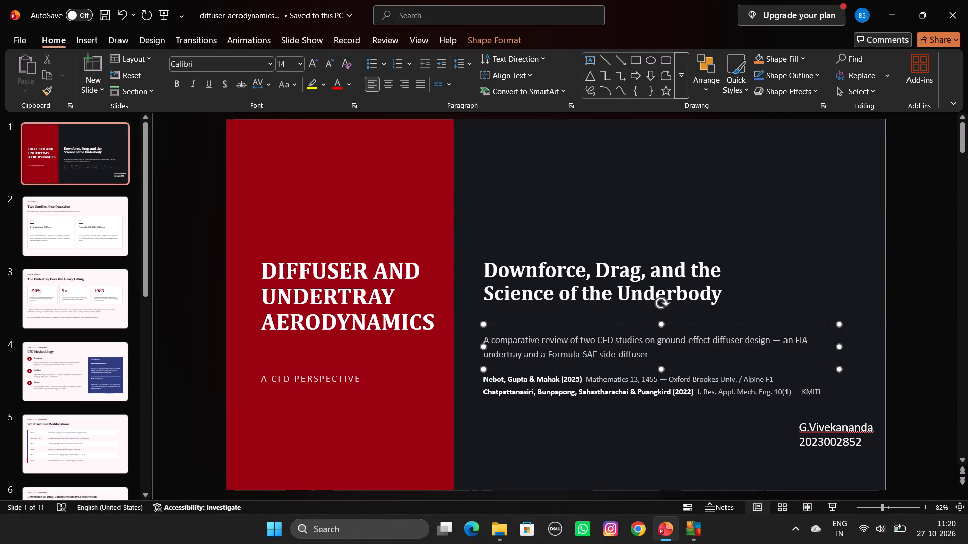
pyautogui.moveTo(656, 355); pyautogui.dragTo(537, 355)
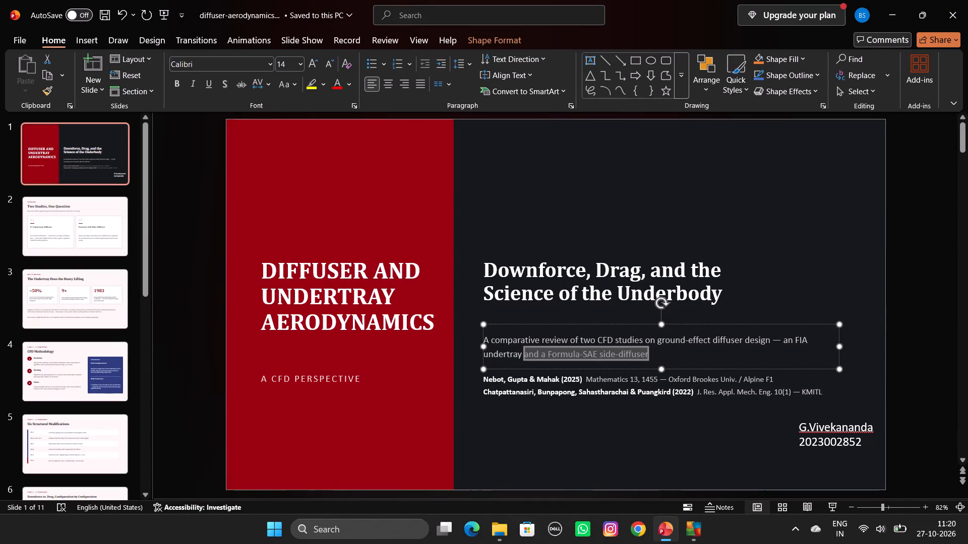
pyautogui.moveTo(537, 355); pyautogui.dragTo(537, 354)
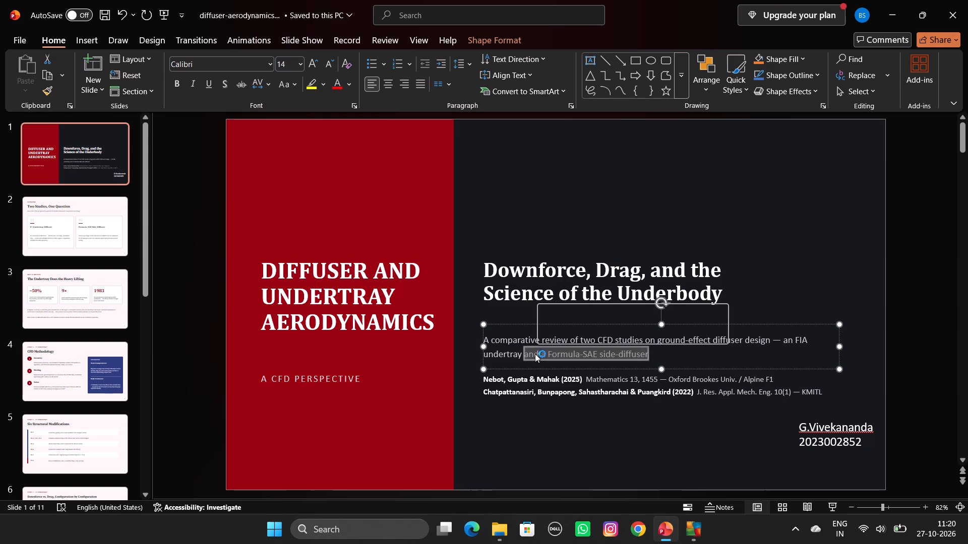
pyautogui.press('BackSpace')
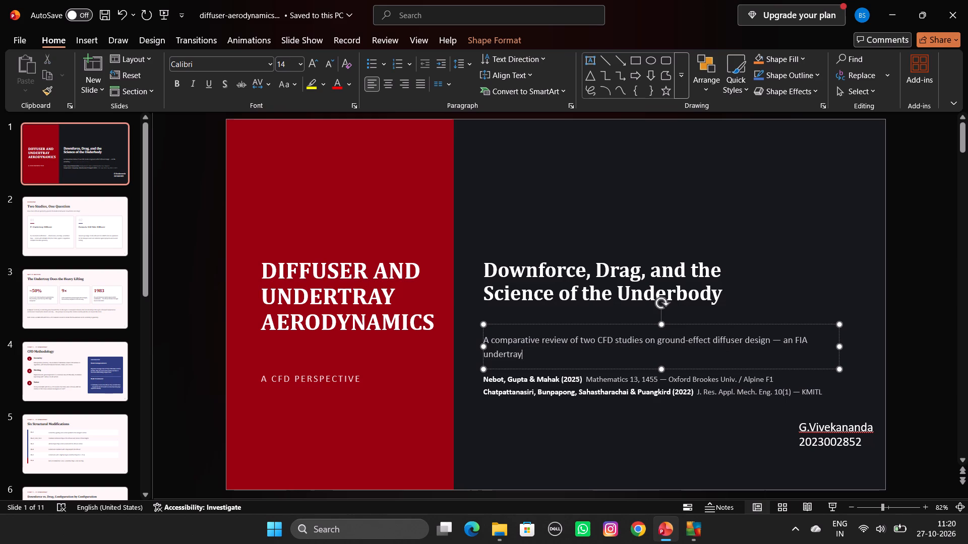
pyautogui.press('space')
pyautogui.write('.')
pyautogui.click(825, 244)
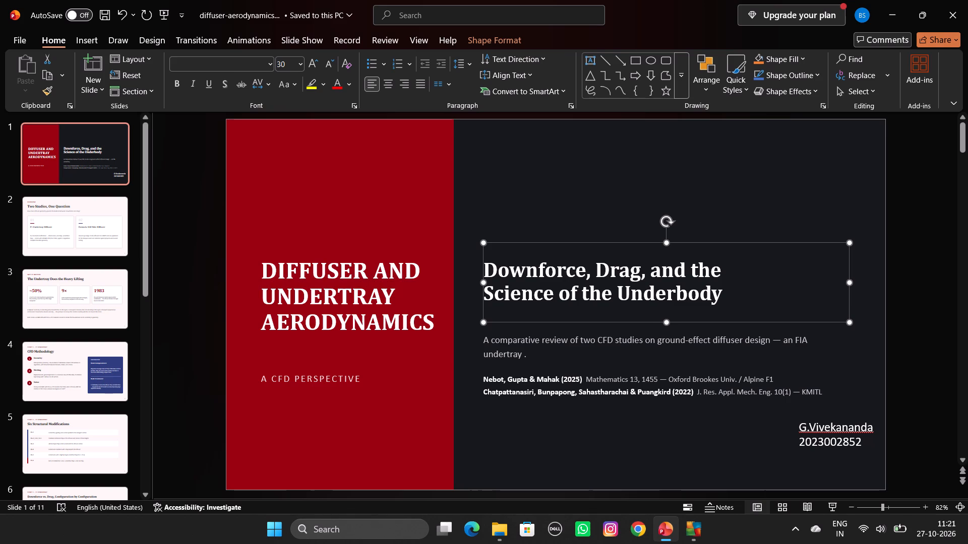
# Replace "— an FIA" in the title slide's description with a comma before "undertray".
pyautogui.moveTo(808, 339); pyautogui.dragTo(794, 335)
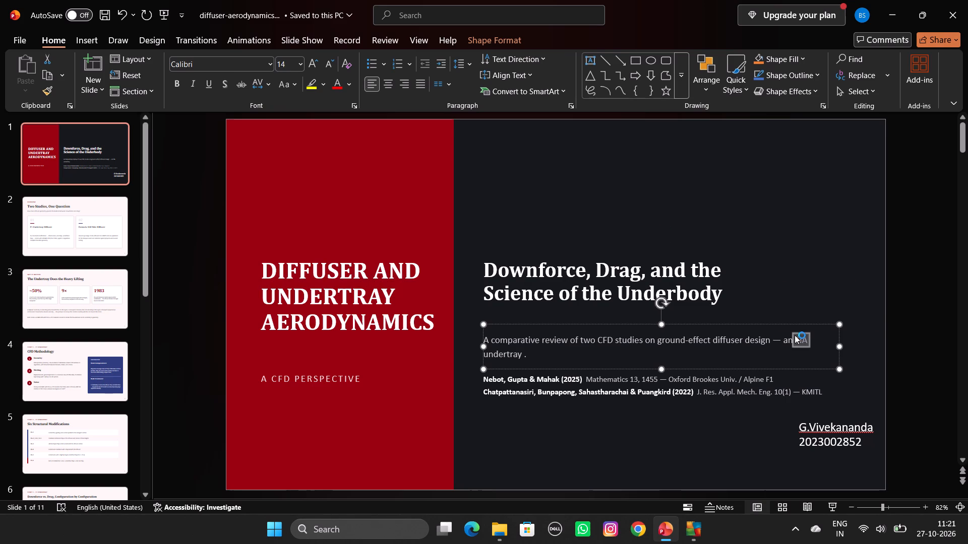
pyautogui.press('BackSpace')
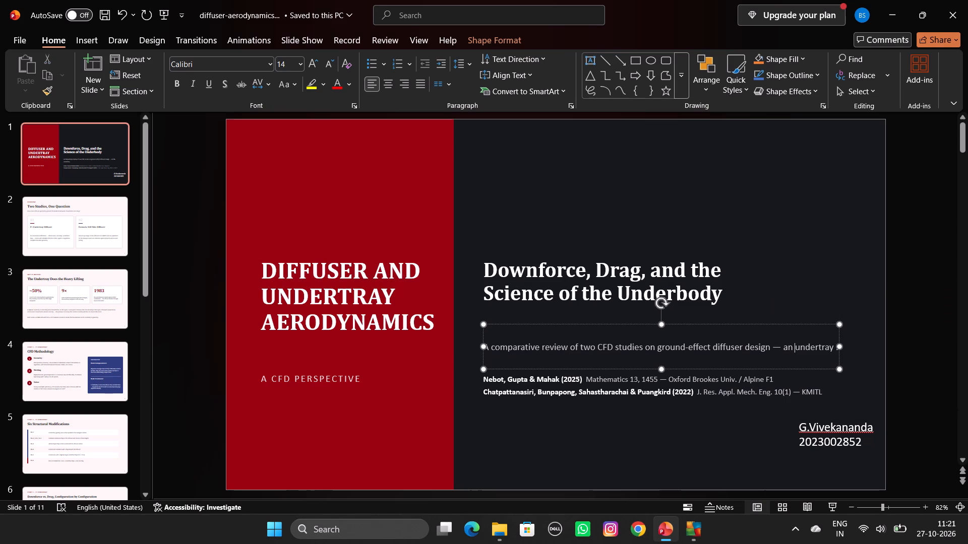
pyautogui.press('BackSpace')
pyautogui.press('BackSpace')
pyautogui.press('BackSpace')
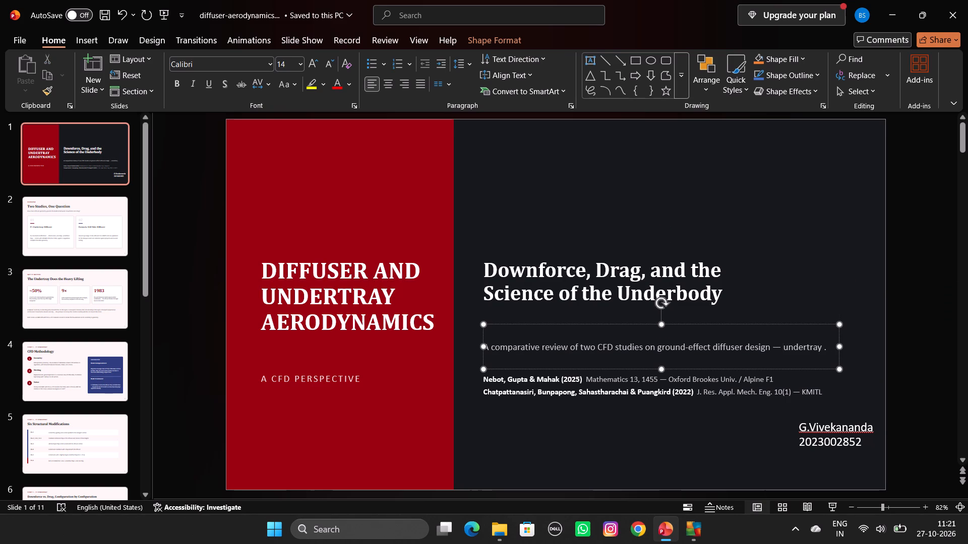
pyautogui.press('BackSpace')
pyautogui.press('BackSpace')
pyautogui.press(',')
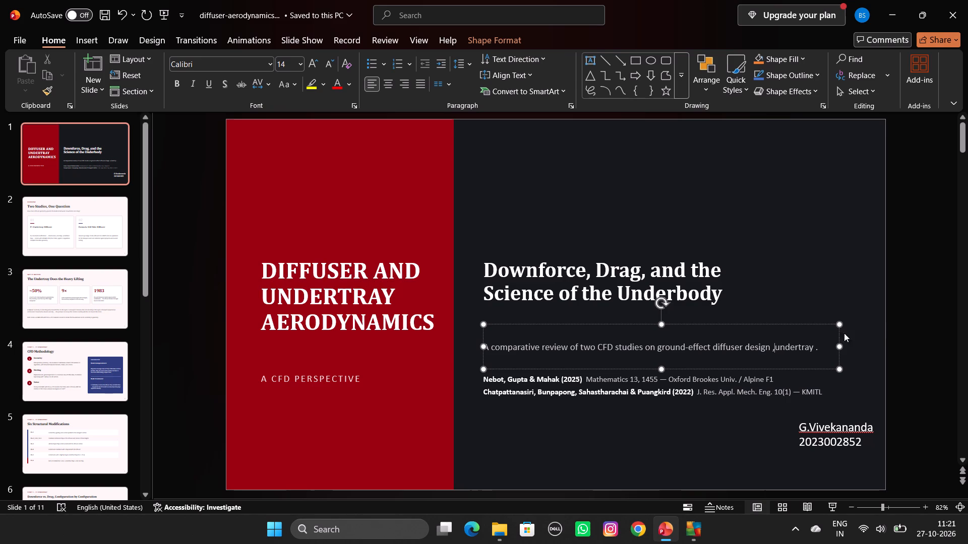
pyautogui.click(940, 318)
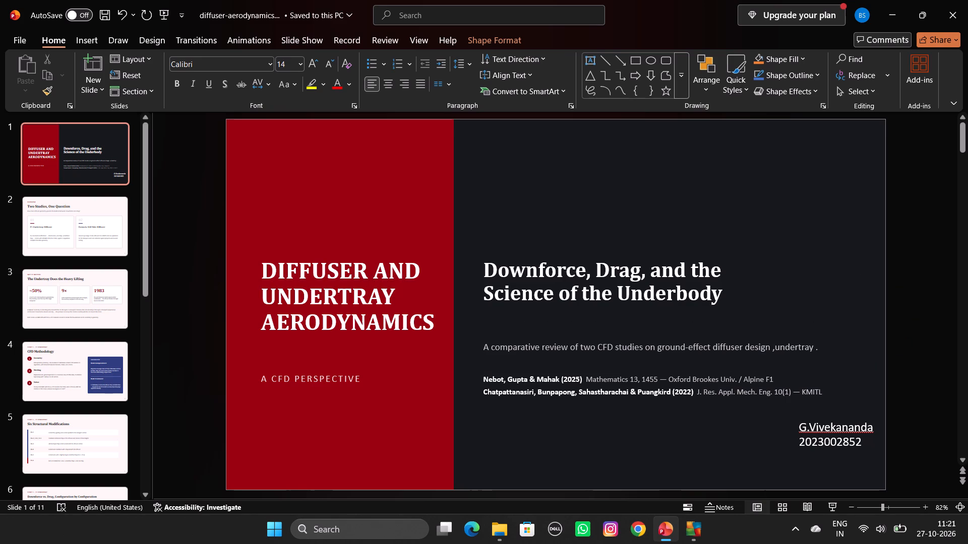
# Delete both reference citation lines below the description on the title slide.
pyautogui.moveTo(478, 377); pyautogui.dragTo(483, 382)
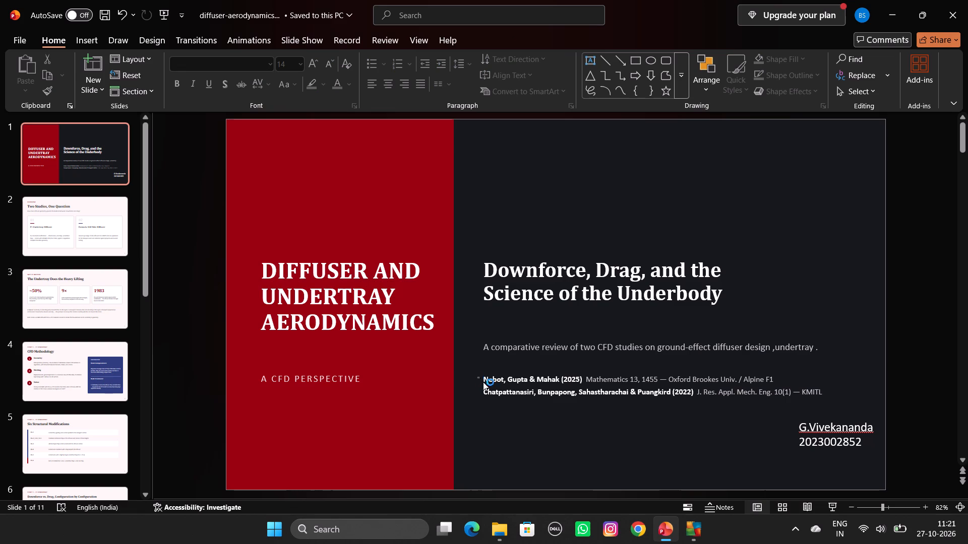
pyautogui.moveTo(483, 382); pyautogui.dragTo(832, 398)
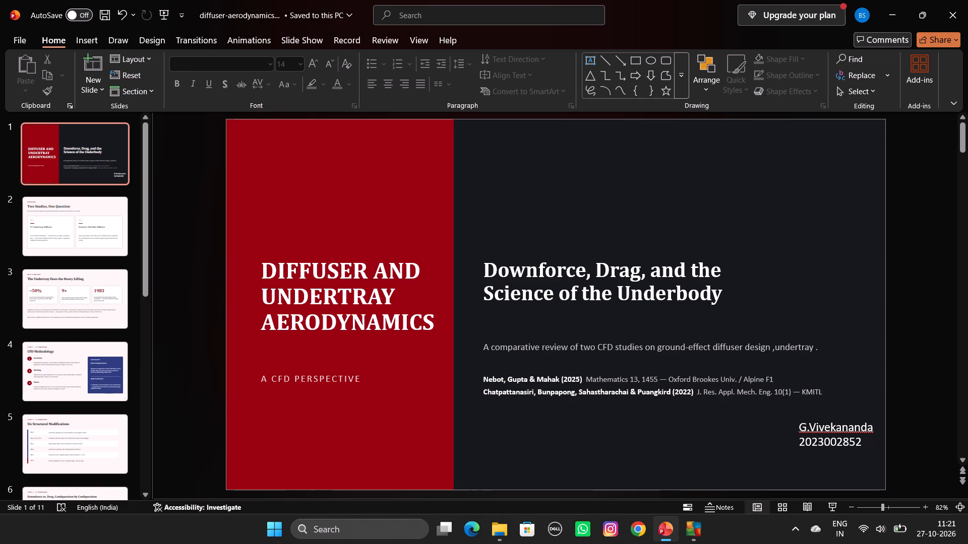
pyautogui.click(821, 392)
pyautogui.moveTo(817, 392); pyautogui.dragTo(486, 375)
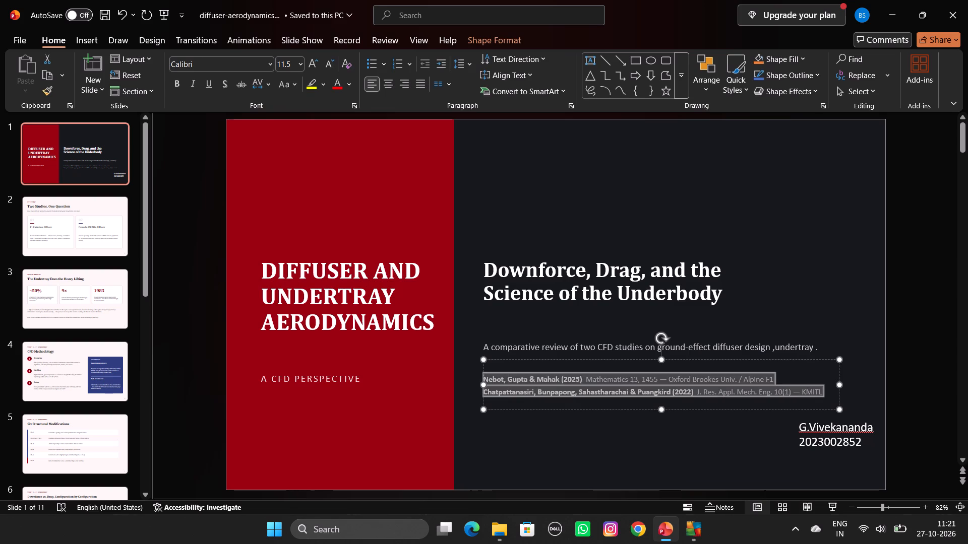
pyautogui.moveTo(486, 375); pyautogui.dragTo(477, 373)
pyautogui.press('BackSpace')
pyautogui.click(645, 430)
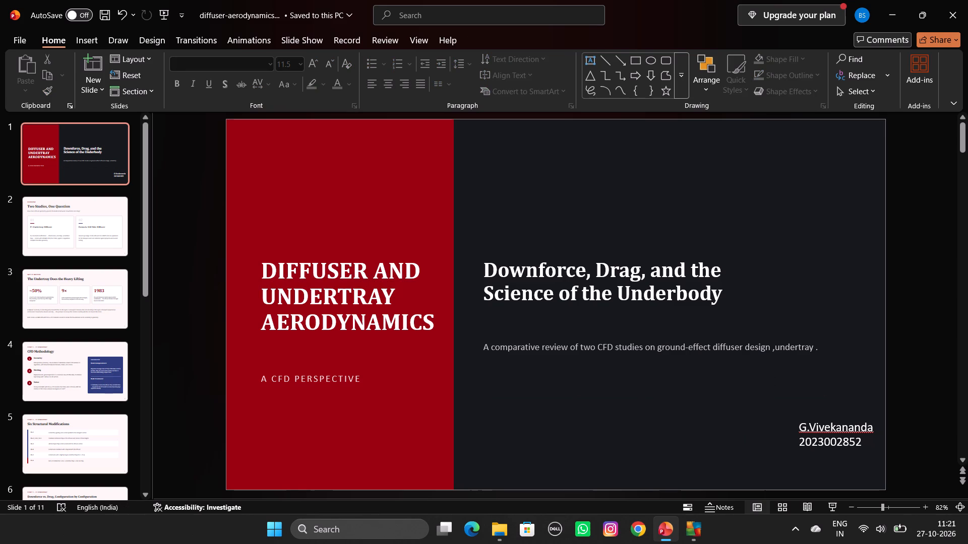
# Widen the presenter name text box to about twice its width by extending its left edge toward the slide's centre.
pyautogui.moveTo(873, 430); pyautogui.dragTo(848, 432)
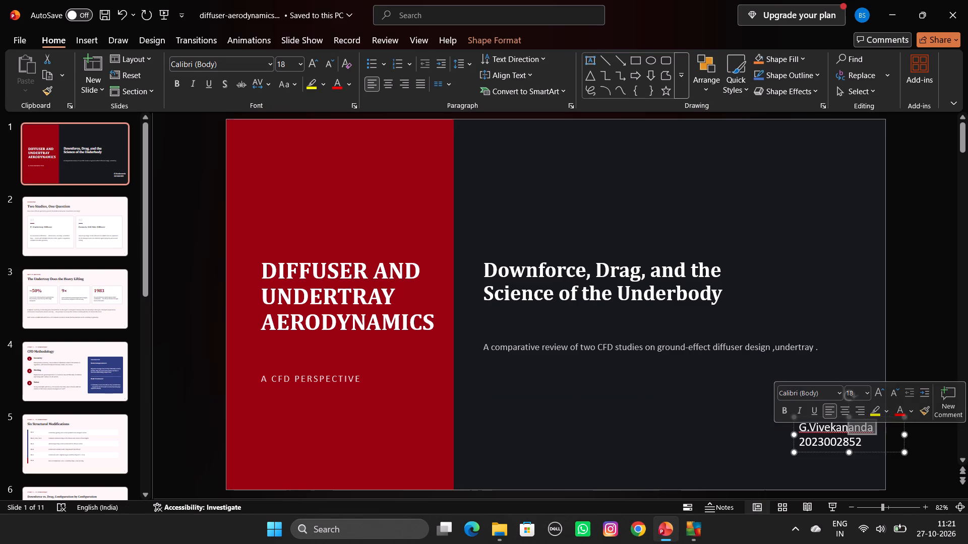
pyautogui.moveTo(792, 434); pyautogui.dragTo(790, 437)
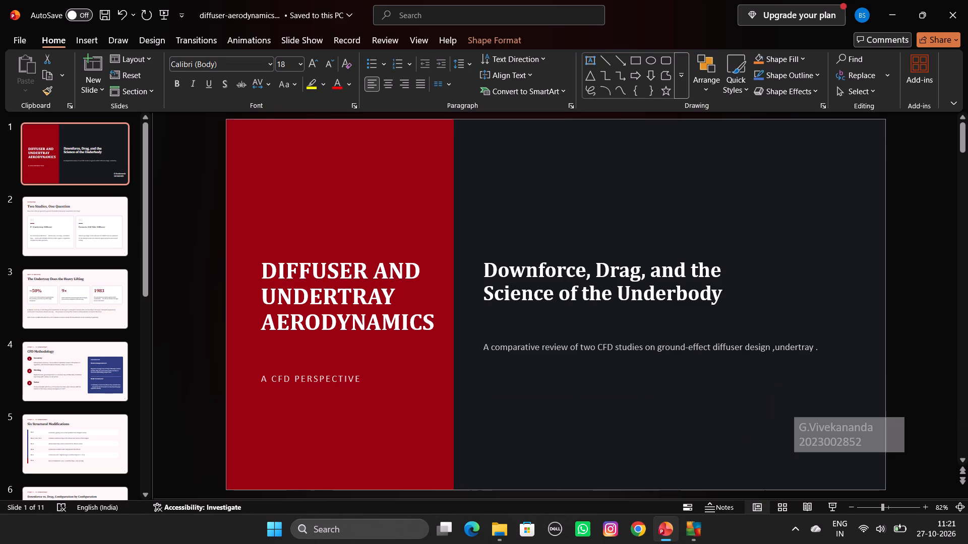
pyautogui.moveTo(790, 437); pyautogui.dragTo(672, 425)
pyautogui.moveTo(791, 415); pyautogui.dragTo(783, 396)
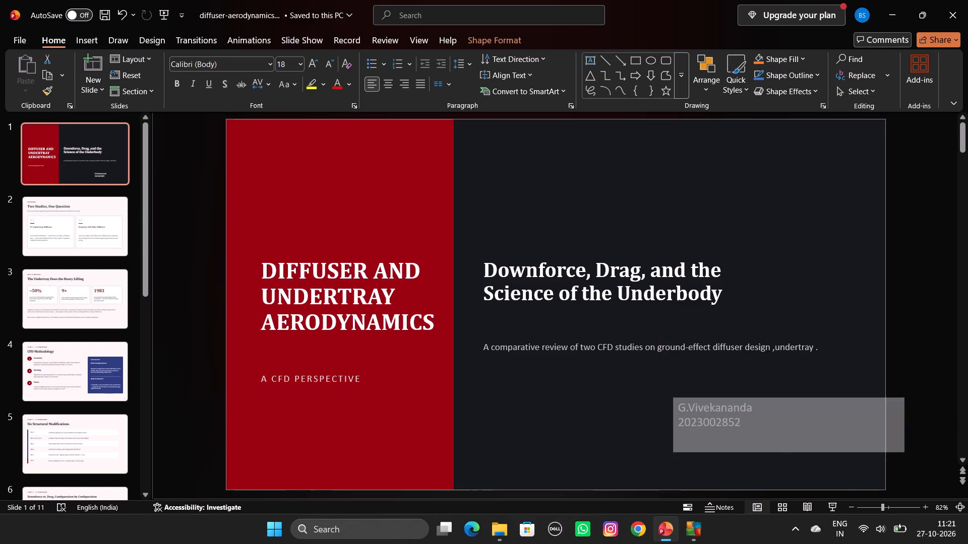
pyautogui.moveTo(783, 396); pyautogui.dragTo(779, 367)
# Delete the ID number line below the presenter's name on the title slide.
pyautogui.moveTo(742, 441); pyautogui.dragTo(736, 441)
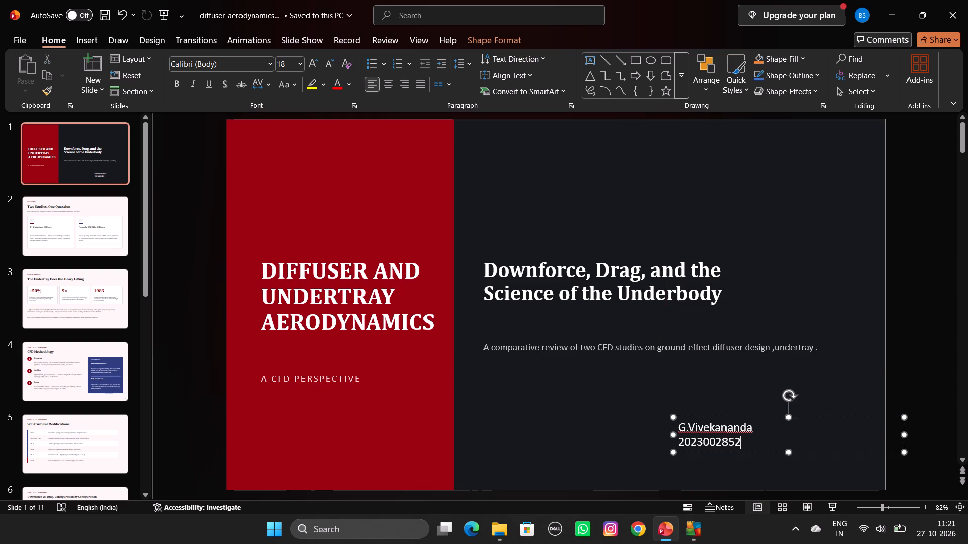
pyautogui.moveTo(736, 441); pyautogui.dragTo(686, 440)
pyautogui.press('BackSpace')
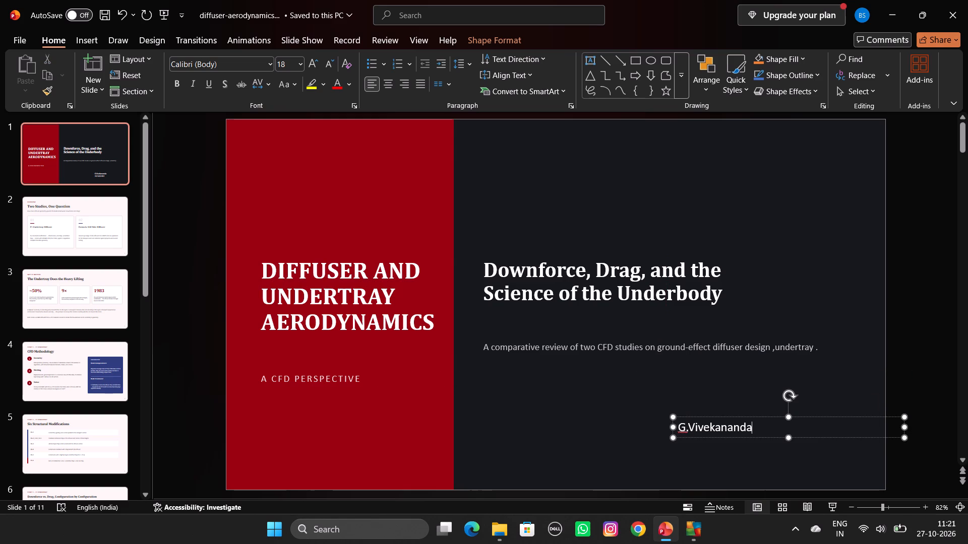
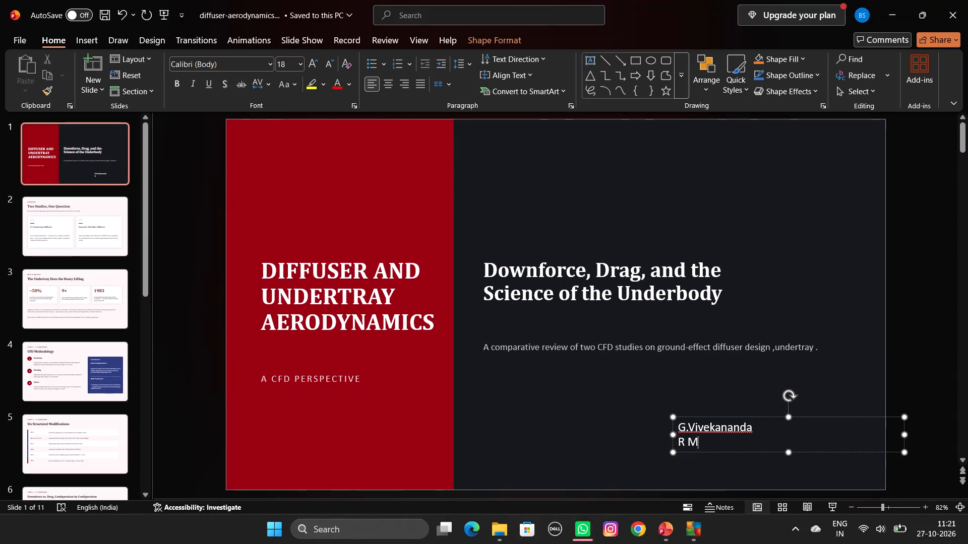
# Add the second and third presenters' names on separate lines below the first presenter's name on the title slide.
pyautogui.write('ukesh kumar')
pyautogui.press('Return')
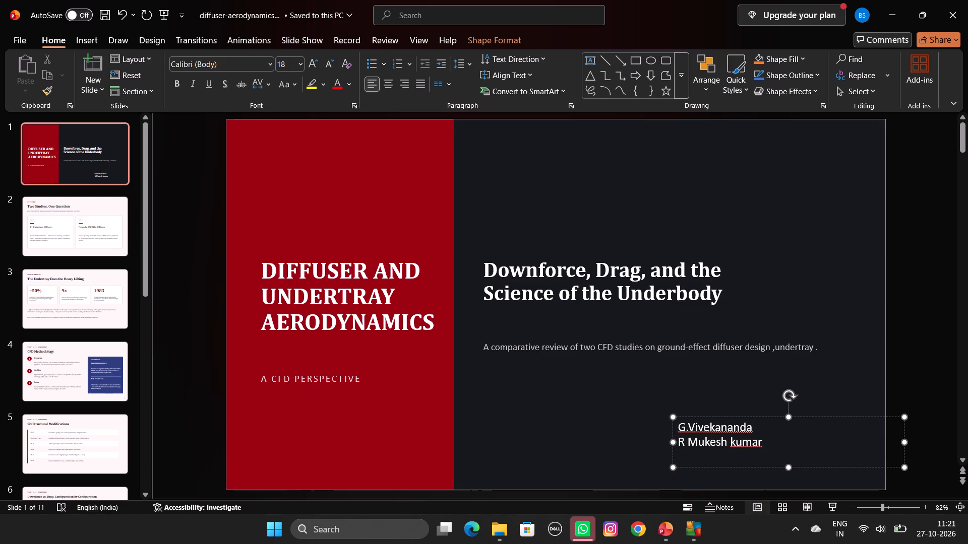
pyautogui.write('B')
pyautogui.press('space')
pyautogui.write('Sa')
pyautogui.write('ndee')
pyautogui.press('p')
# Append a hyphen and the first presenter's ID number after their name on the title slide.
pyautogui.click(767, 431)
pyautogui.click(765, 427)
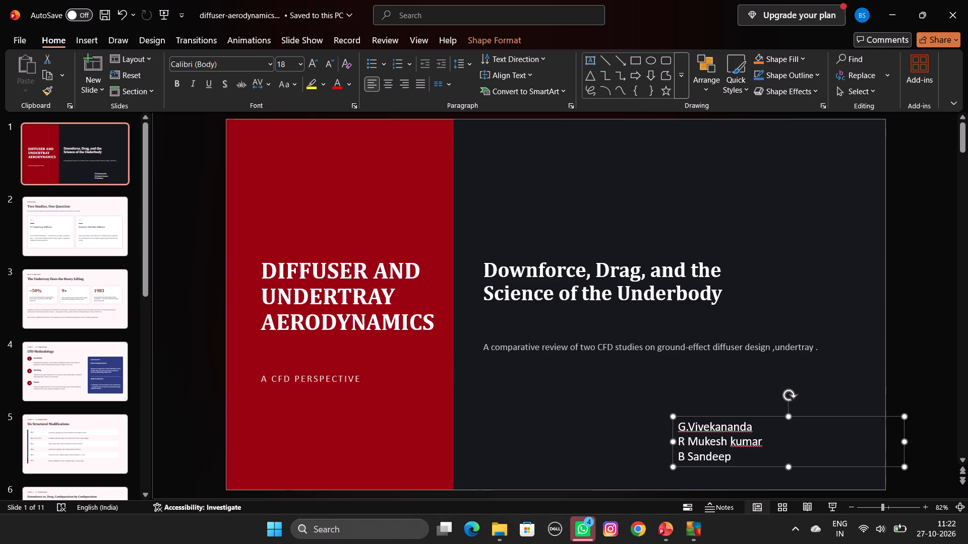
pyautogui.click(761, 423)
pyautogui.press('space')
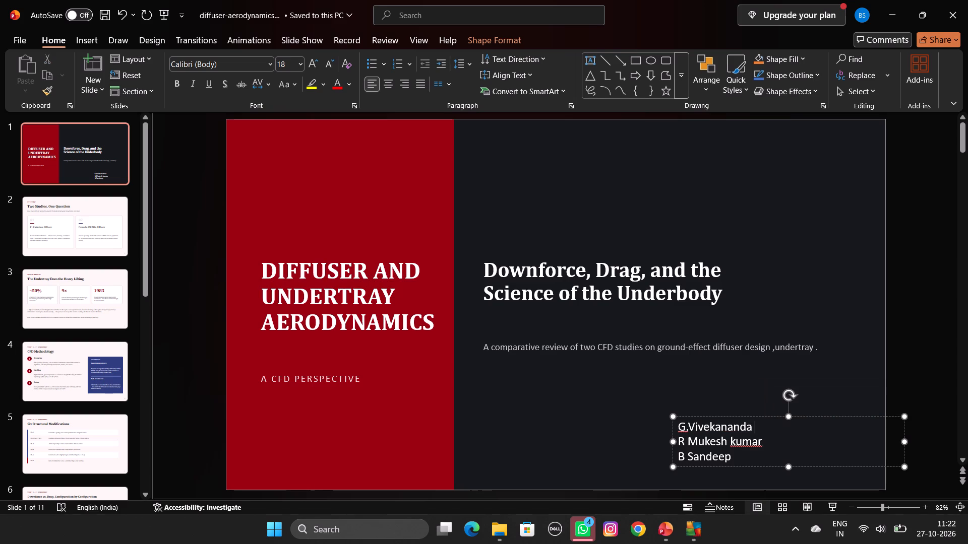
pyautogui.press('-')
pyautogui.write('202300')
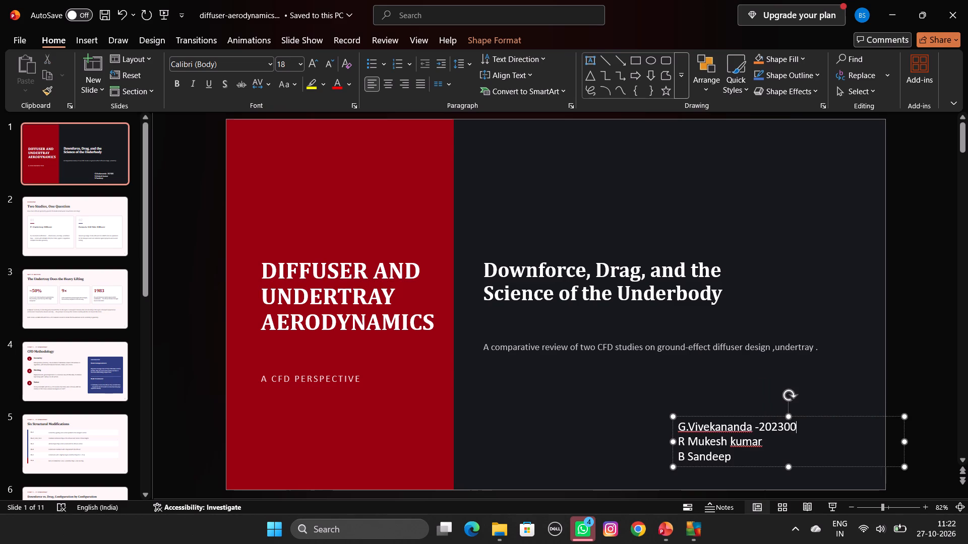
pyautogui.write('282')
pyautogui.click(781, 446)
pyautogui.press('BackSpace')
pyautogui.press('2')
pyautogui.click(823, 427)
pyautogui.click(810, 429)
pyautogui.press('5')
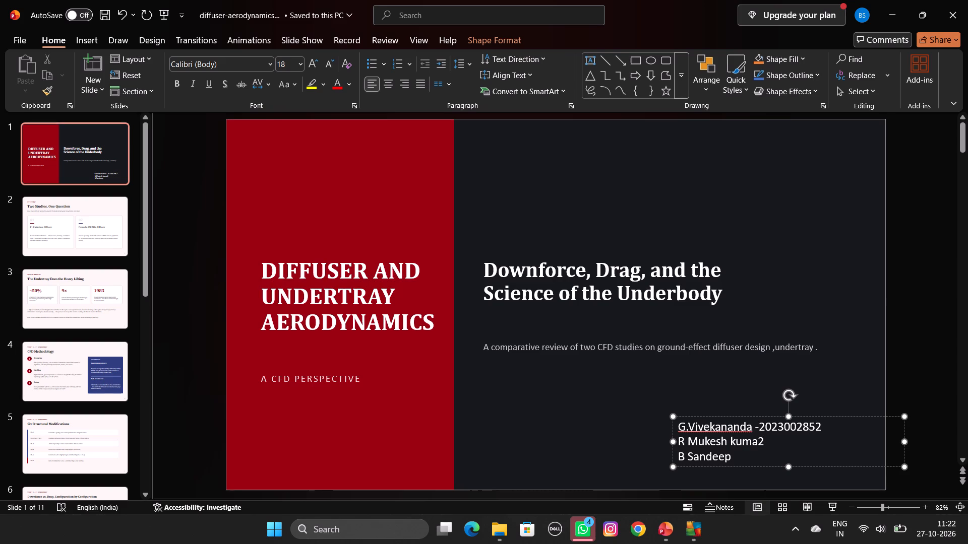
# Remove the stray digit ending the second presenter's name and append a hyphen and their ID number.
pyautogui.click(769, 442)
pyautogui.press('BackSpace')
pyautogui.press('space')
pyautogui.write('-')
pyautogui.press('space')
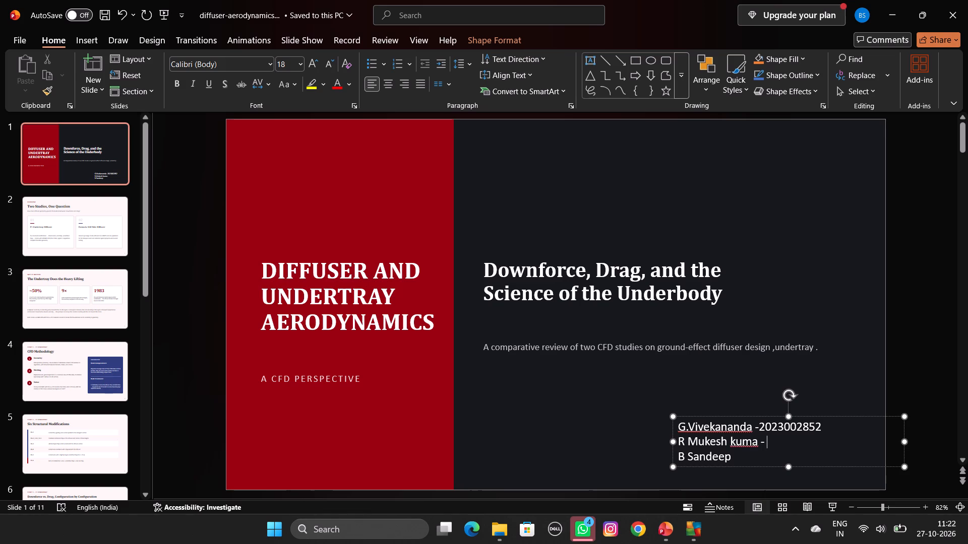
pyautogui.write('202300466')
pyautogui.click(812, 447)
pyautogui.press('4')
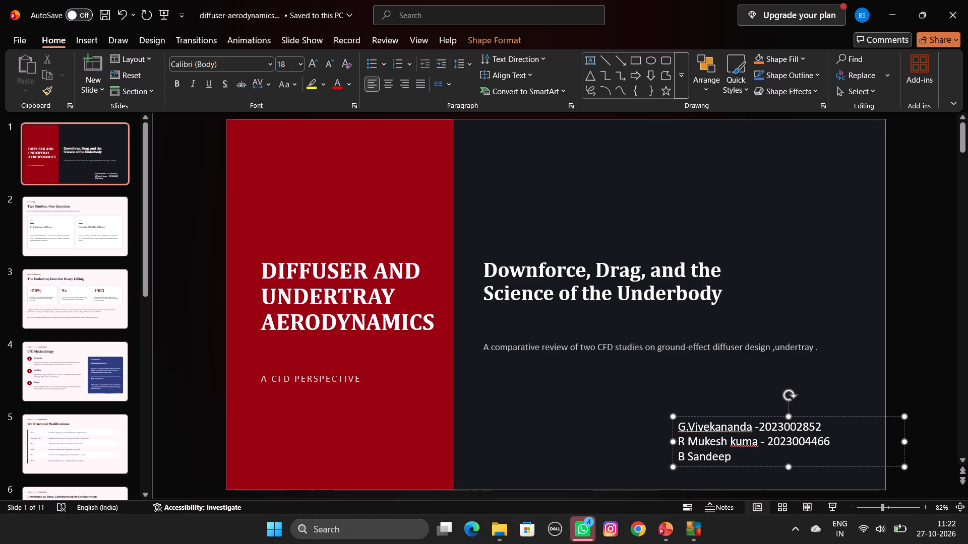
# Append a hyphen and the third presenter's ID number after their name on the title slide.
pyautogui.click(737, 457)
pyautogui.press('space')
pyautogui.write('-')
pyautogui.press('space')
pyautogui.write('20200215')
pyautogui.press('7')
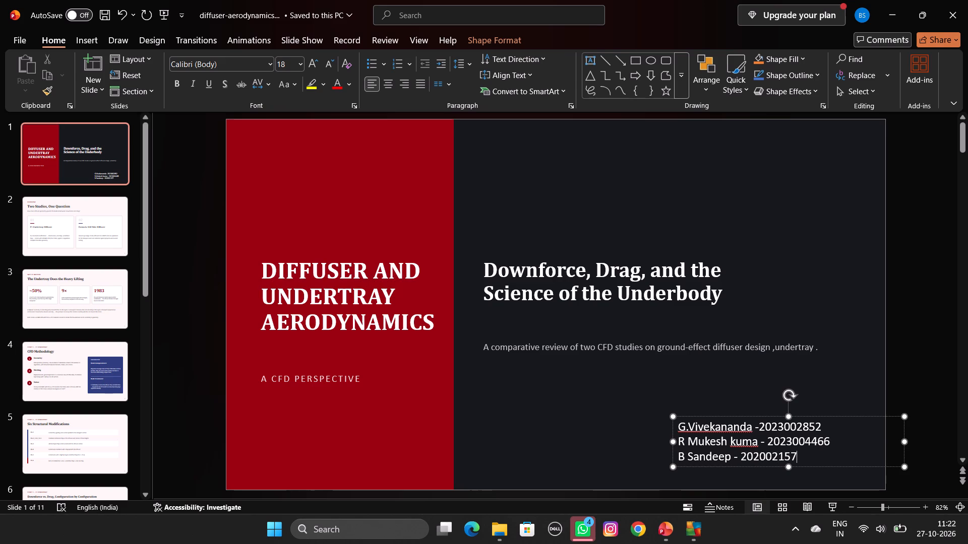
pyautogui.click(922, 359)
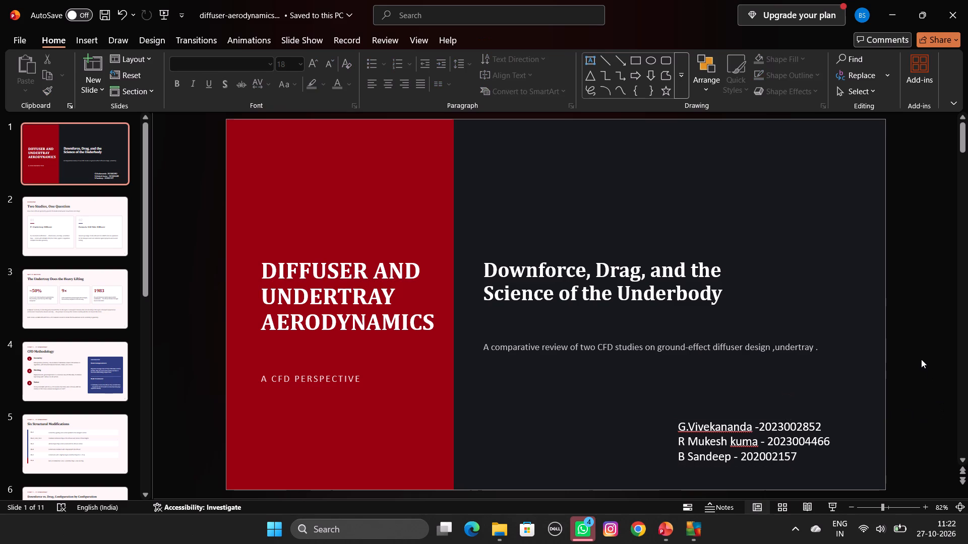
# Restore the missing final "r" in the second presenter's name on the title slide.
pyautogui.click(758, 441)
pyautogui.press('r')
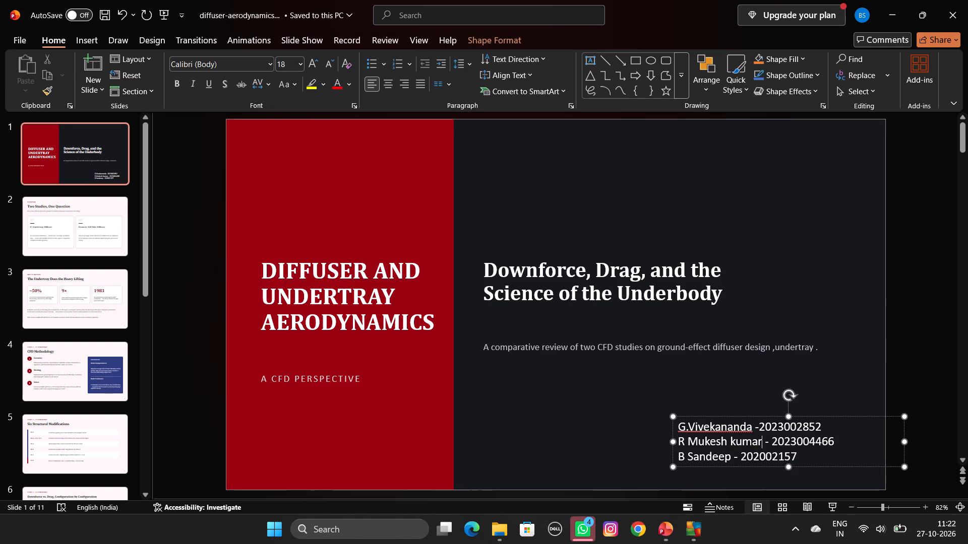
# Look over the title slide and the first content slides, including the "Two Studies, One Question" overview.
pyautogui.scroll(-2, 795, 259)
pyautogui.scroll(2, 794, 260)
pyautogui.scroll(-1, 792, 262)
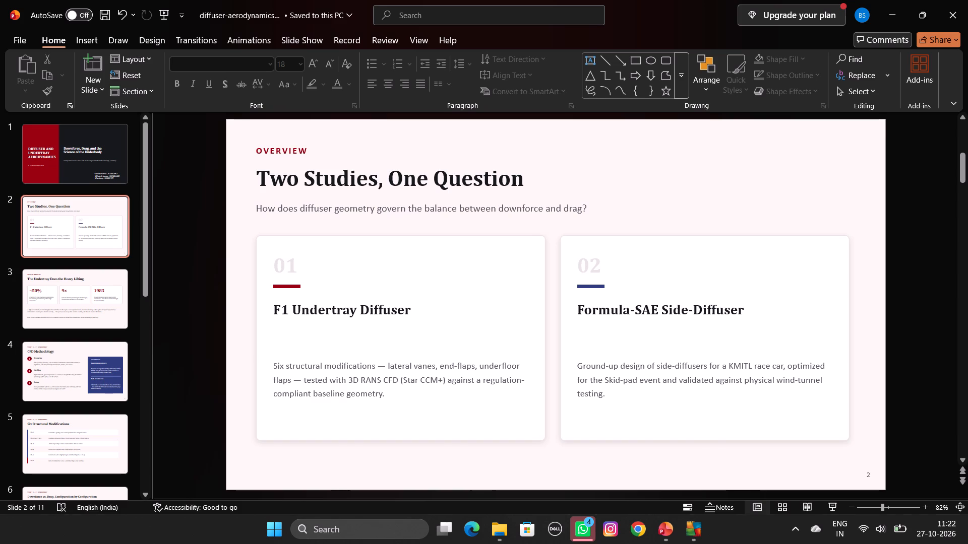
pyautogui.scroll(-2, 416, 336)
pyautogui.scroll(3, 377, 336)
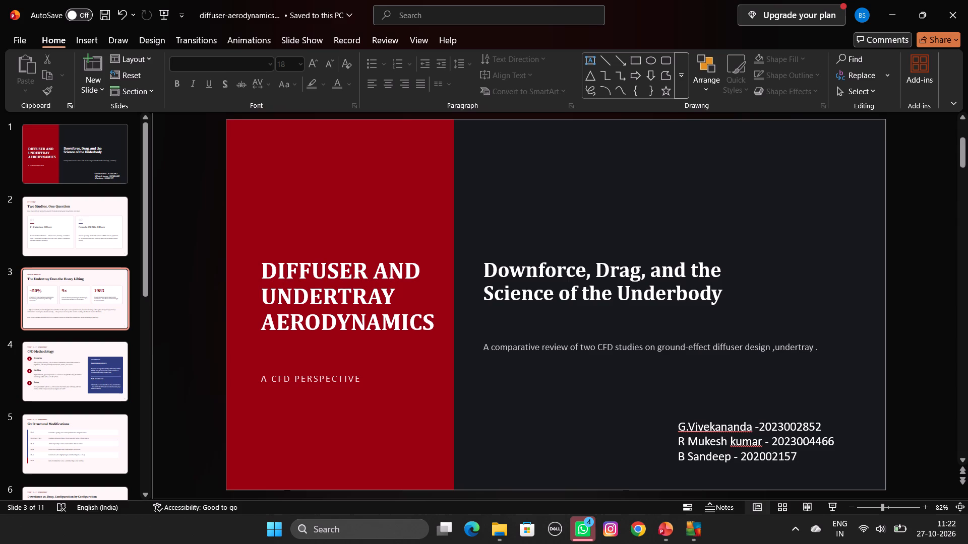
pyautogui.scroll(-1, 369, 333)
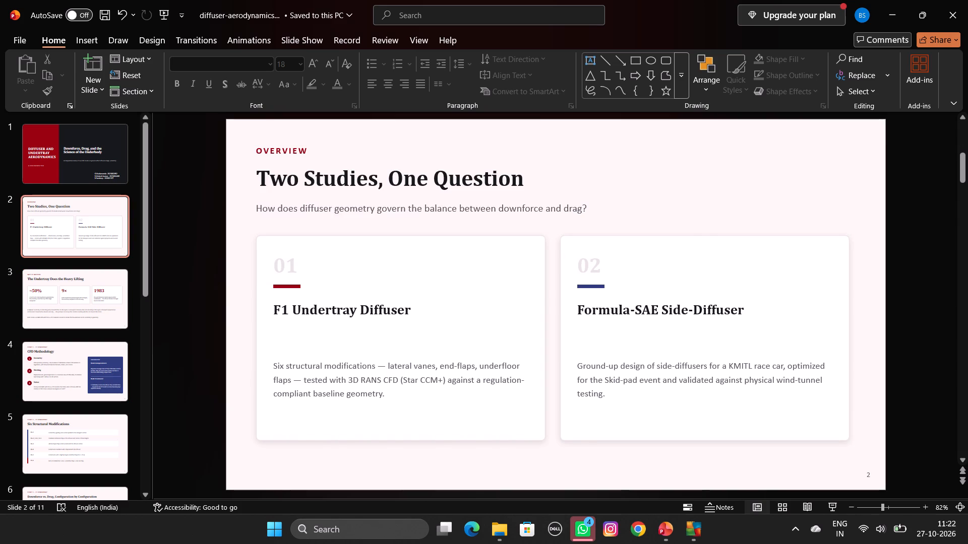
pyautogui.scroll(-2, 362, 330)
pyautogui.scroll(4, 359, 331)
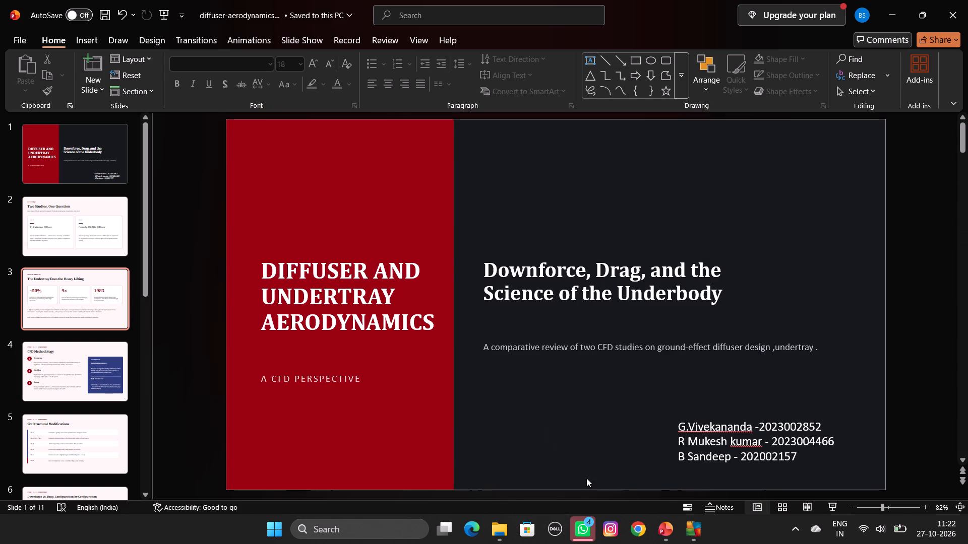
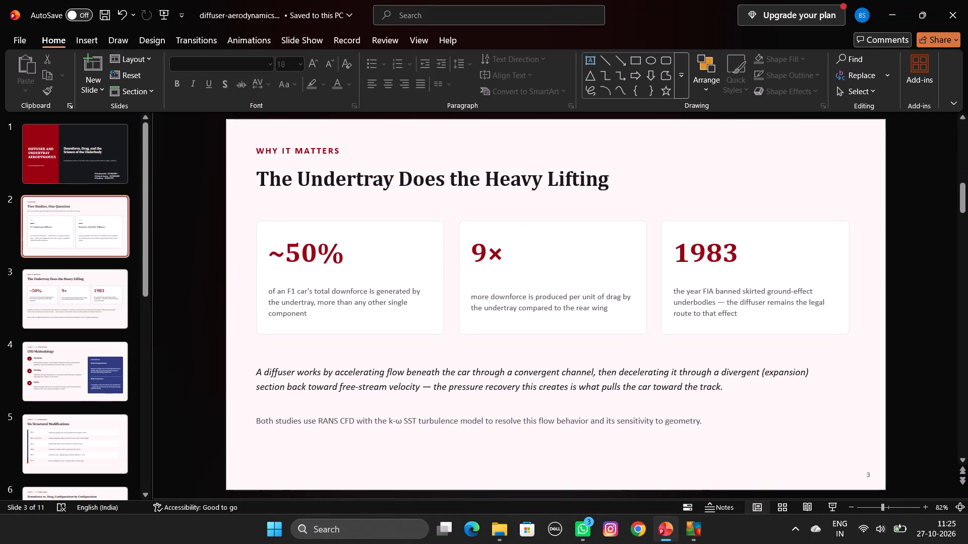
# On the "Two Studies, One Question" slide, shorten the second card's heading to "Diffuser" by deleting "Formula-SAE Side-".
pyautogui.scroll(2, 418, 299)
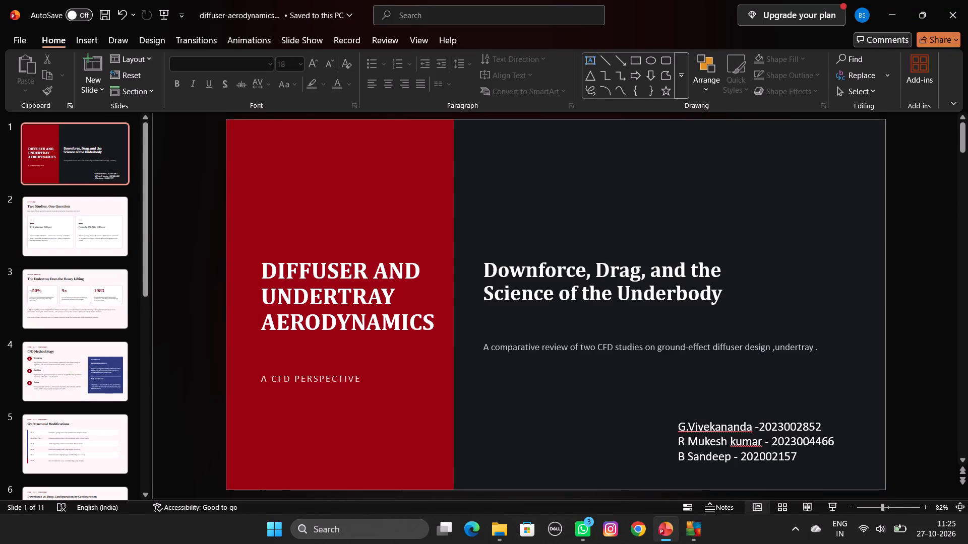
pyautogui.scroll(-1, 418, 301)
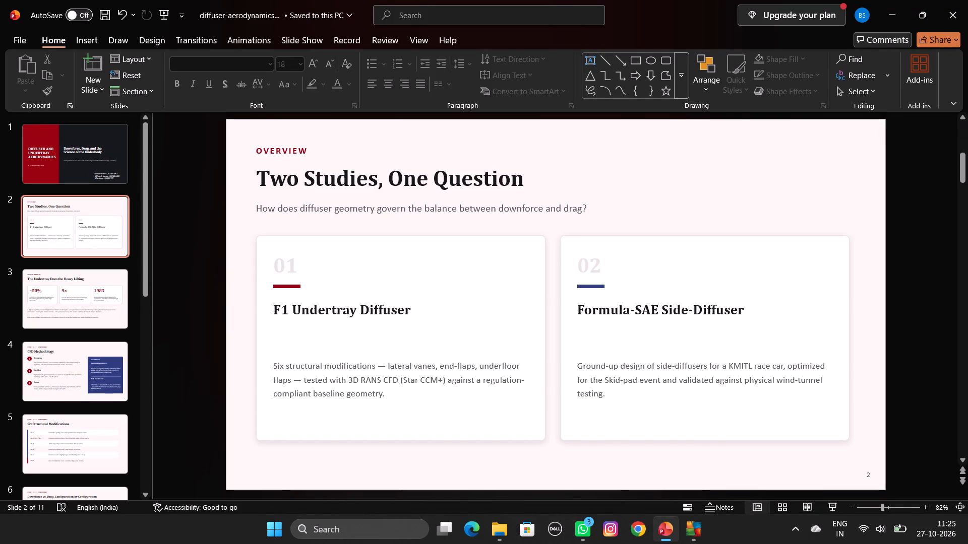
pyautogui.scroll(-1, 418, 302)
pyautogui.scroll(1, 418, 302)
pyautogui.moveTo(692, 311); pyautogui.dragTo(571, 313)
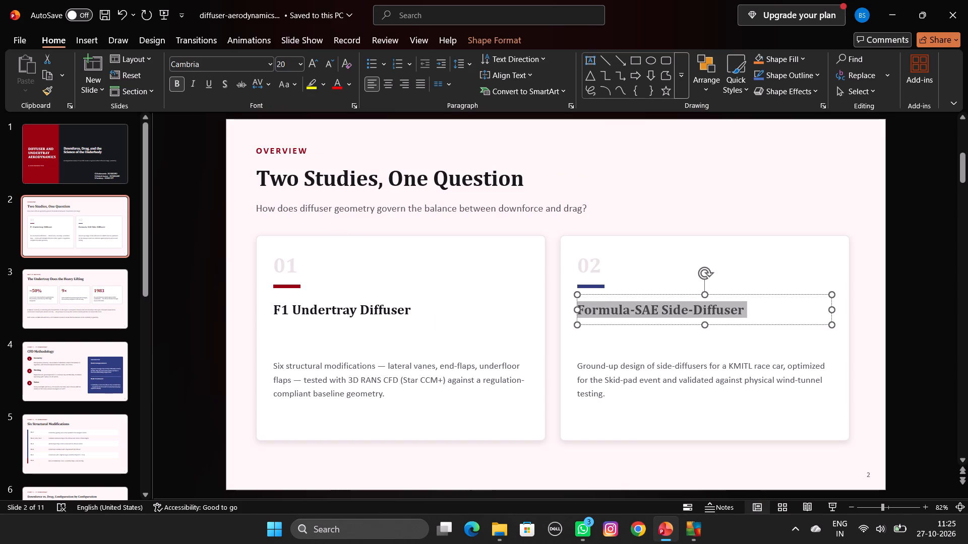
pyautogui.moveTo(571, 313); pyautogui.dragTo(568, 313)
pyautogui.moveTo(607, 329); pyautogui.dragTo(619, 318)
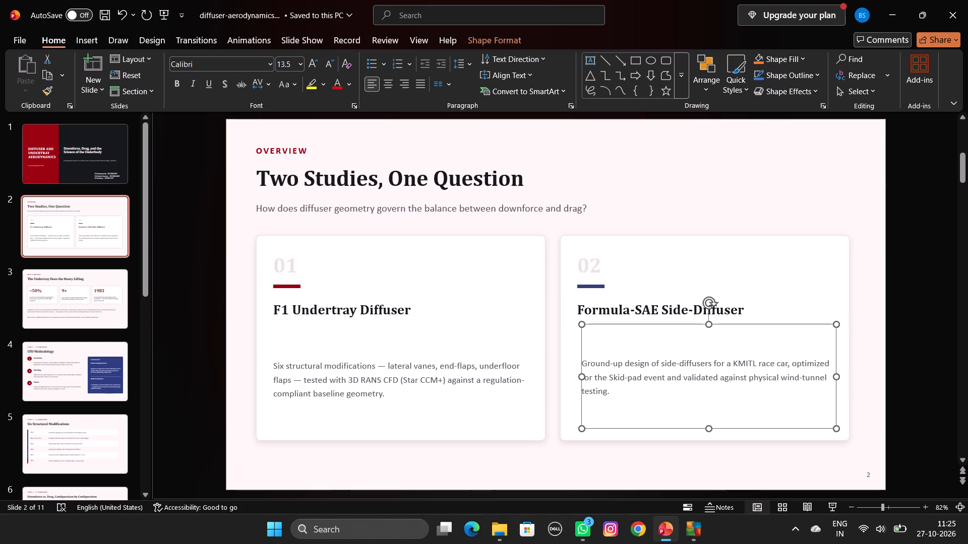
pyautogui.click(693, 306)
pyautogui.moveTo(686, 307); pyautogui.dragTo(647, 311)
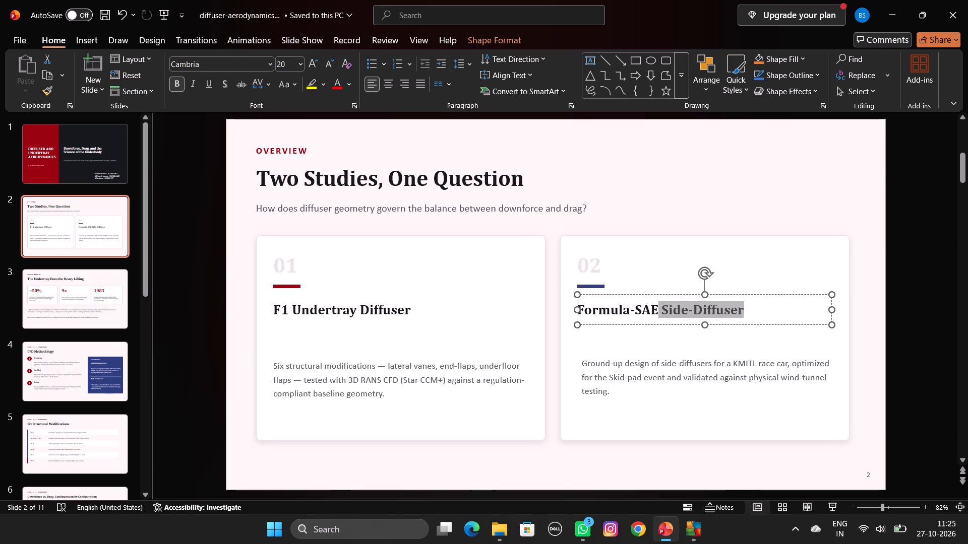
pyautogui.moveTo(647, 311); pyautogui.dragTo(583, 305)
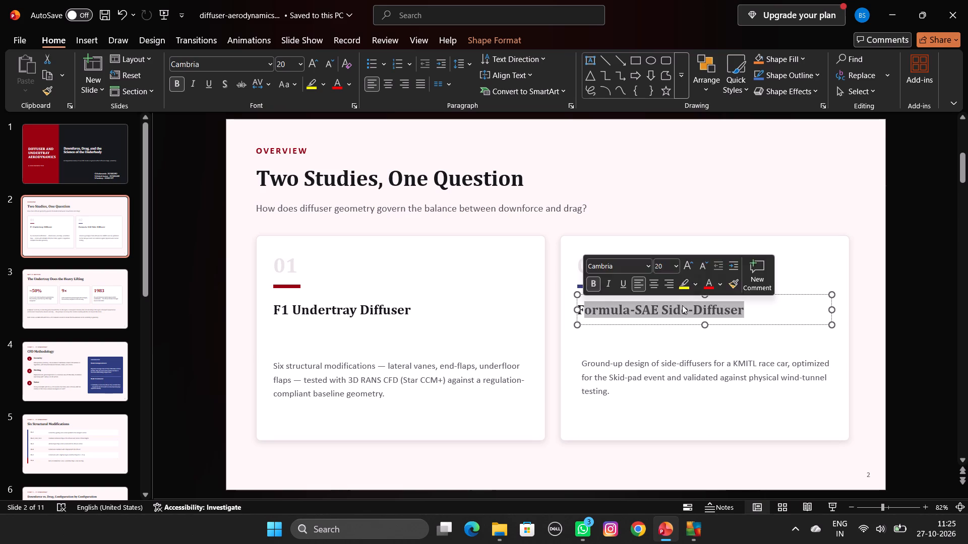
pyautogui.click(683, 316)
pyautogui.click(686, 308)
pyautogui.click(686, 309)
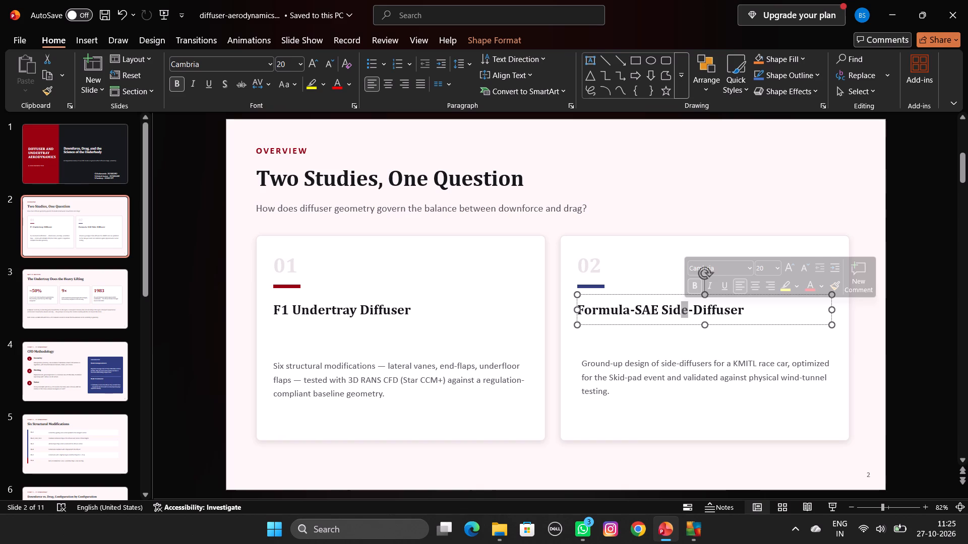
pyautogui.moveTo(579, 306); pyautogui.dragTo(574, 307)
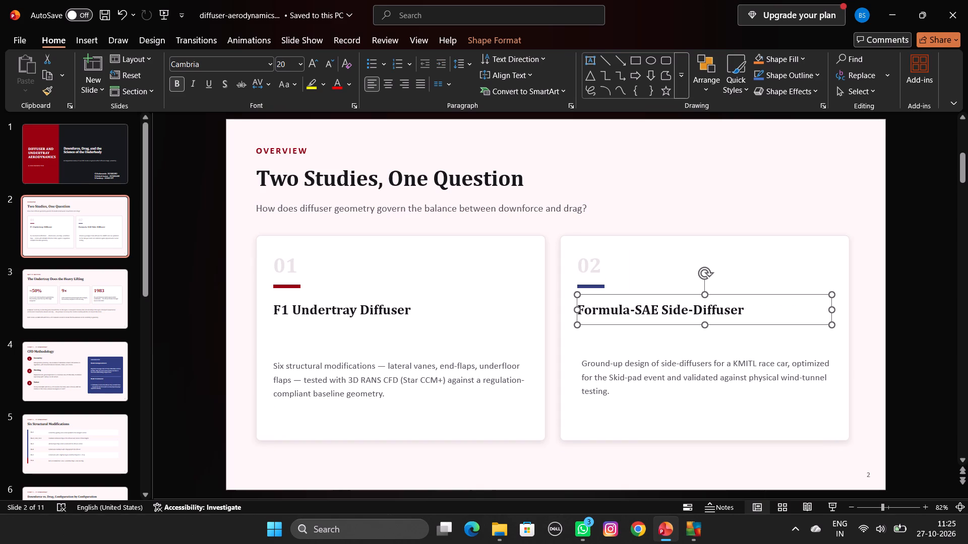
pyautogui.moveTo(584, 307); pyautogui.dragTo(620, 304)
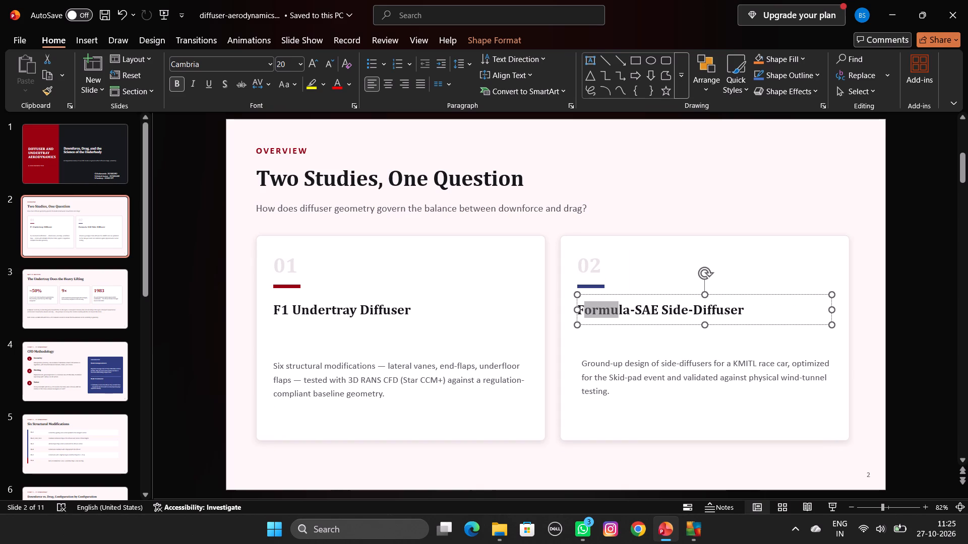
pyautogui.moveTo(620, 304); pyautogui.dragTo(665, 318)
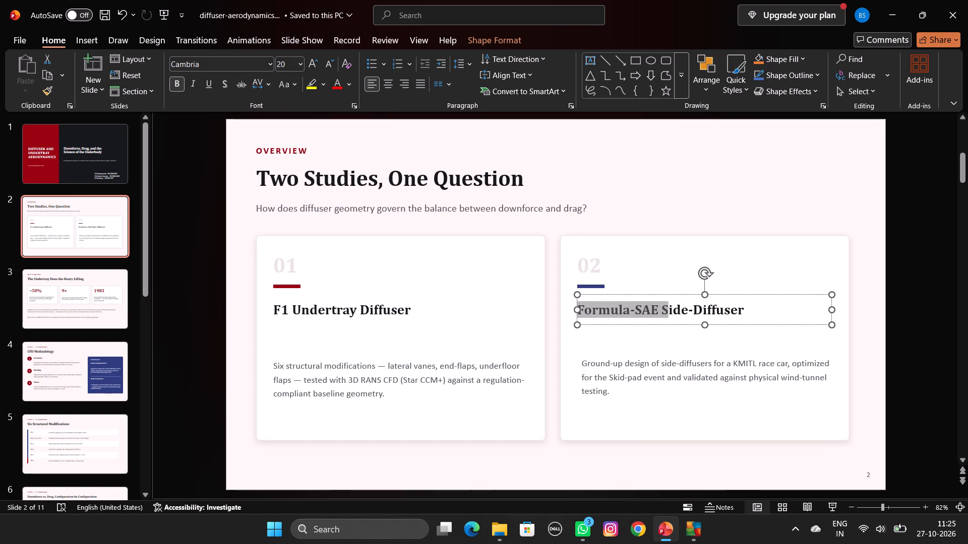
pyautogui.moveTo(665, 318); pyautogui.dragTo(691, 311)
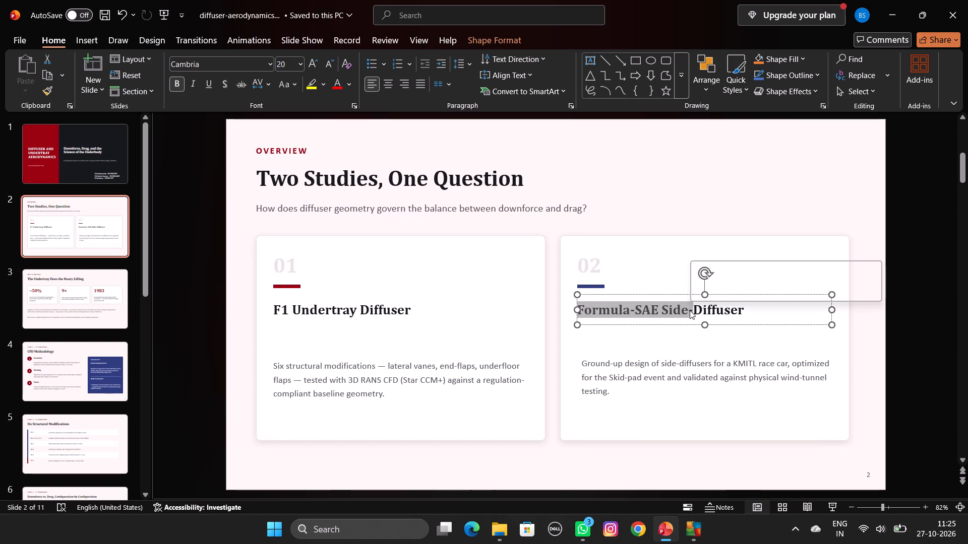
pyautogui.press('BackSpace')
pyautogui.press('BackSpace')
pyautogui.press('BackSpace')
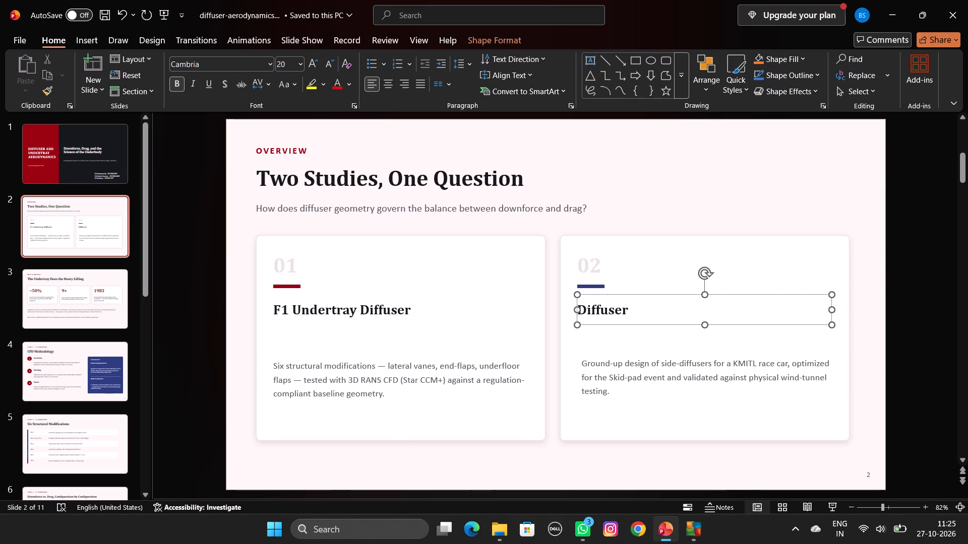
# Shorten the first card's heading to "Undertray" by deleting "F1" and "Diffuser".
pyautogui.click(315, 350)
pyautogui.moveTo(265, 311); pyautogui.dragTo(271, 308)
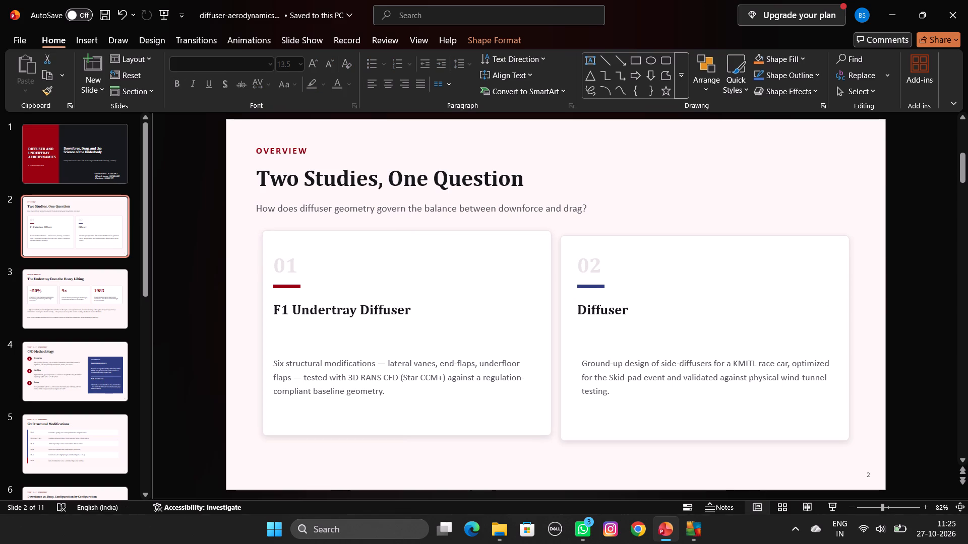
pyautogui.click(272, 313)
pyautogui.moveTo(275, 311); pyautogui.dragTo(288, 311)
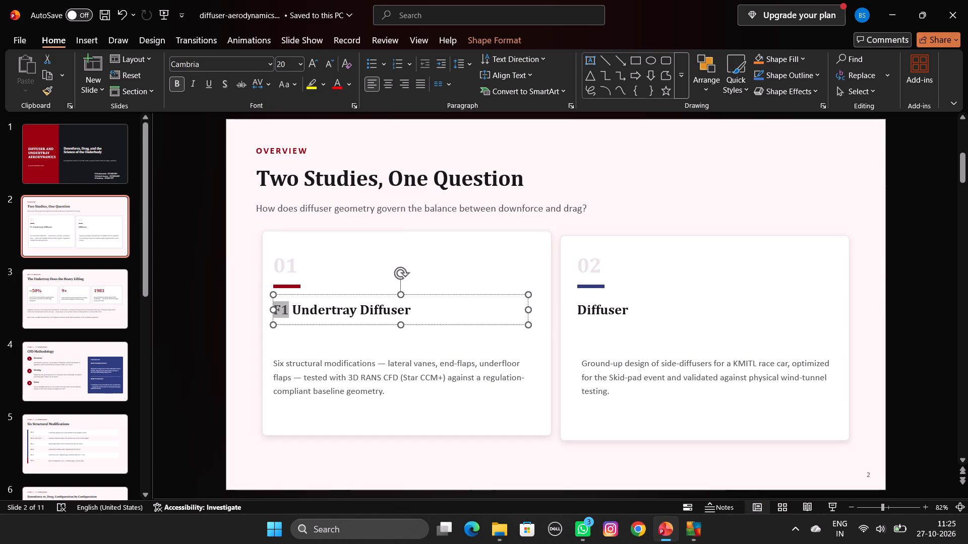
pyautogui.moveTo(288, 311); pyautogui.dragTo(289, 307)
pyautogui.press('BackSpace')
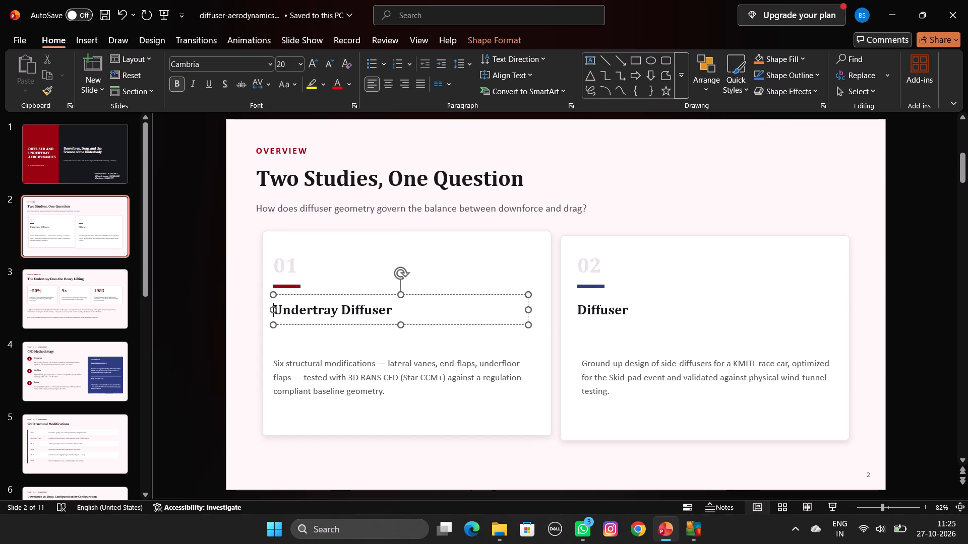
pyautogui.moveTo(340, 309); pyautogui.dragTo(391, 311)
pyautogui.press('BackSpace')
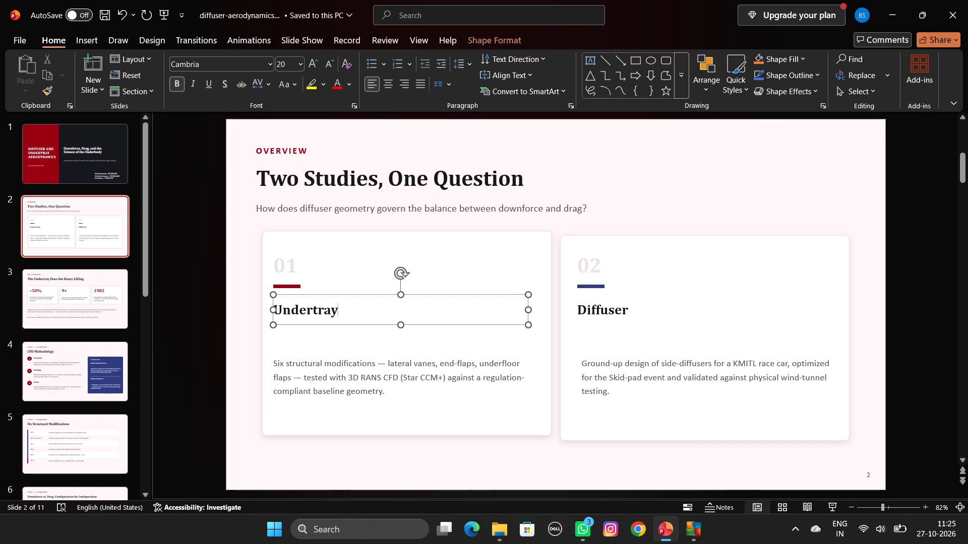
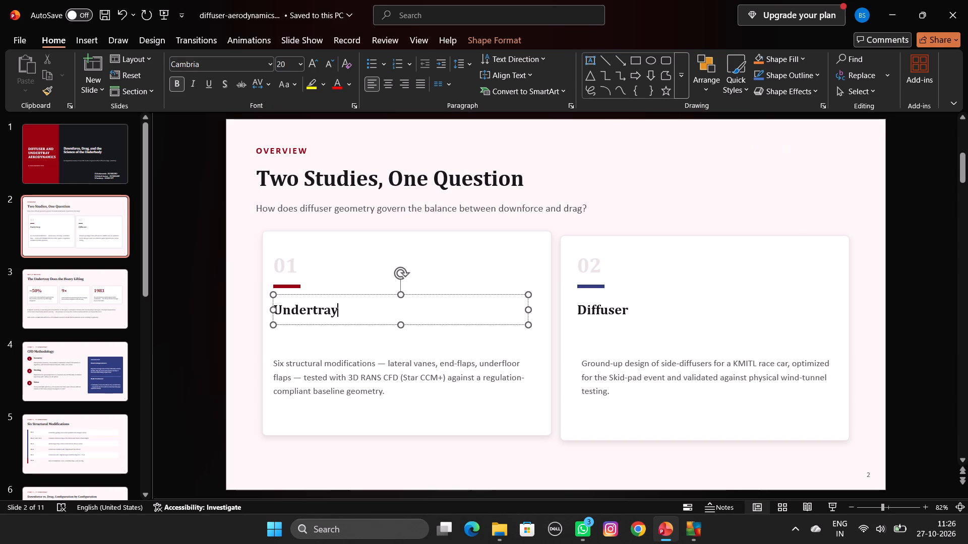
# Open slide 3, "The Undertray Does the Heavy Lifting".
pyautogui.click(77, 305)
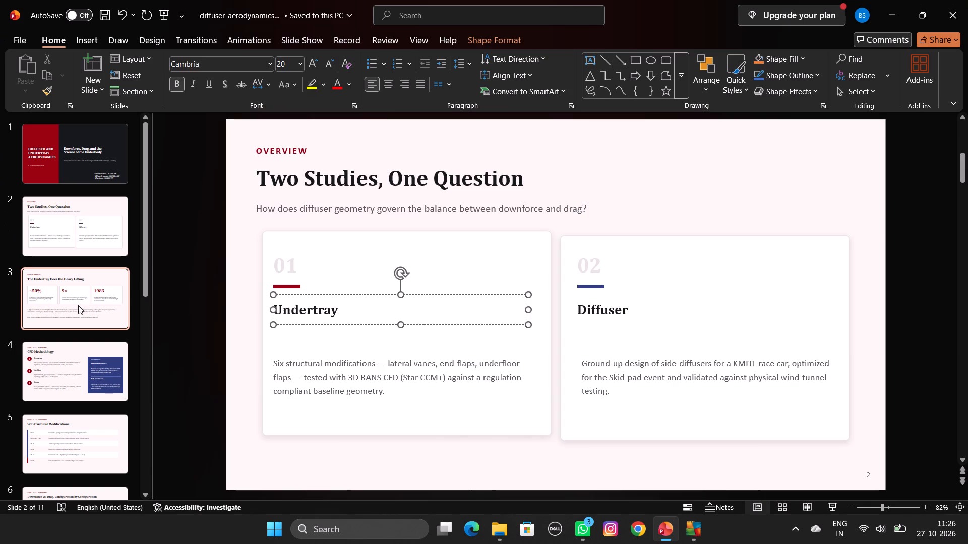
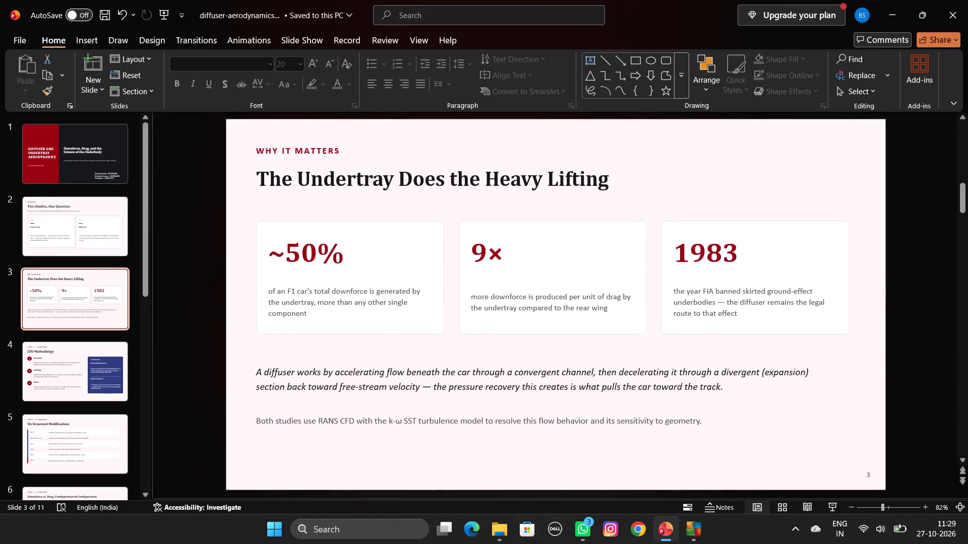
# Switch from the presentation to WhatsApp.
pyautogui.click(588, 532)
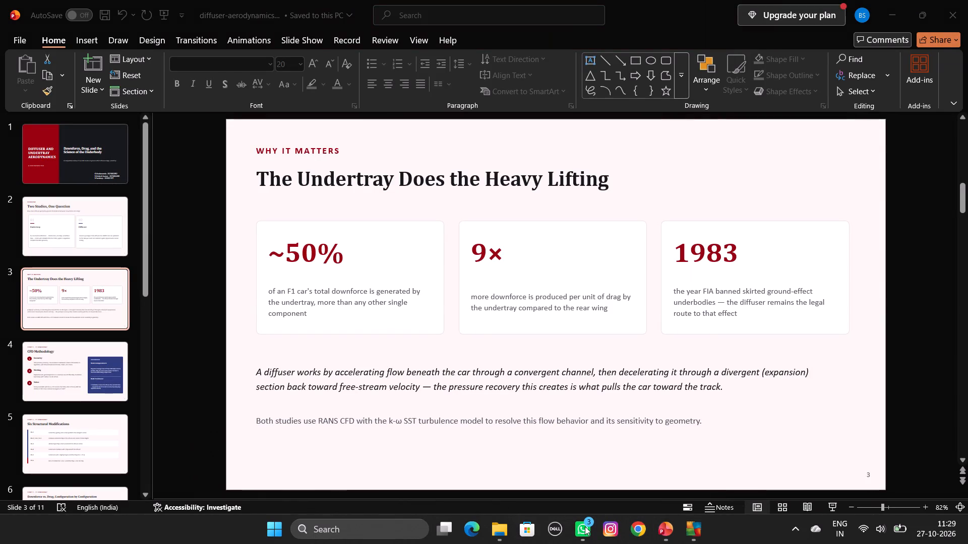
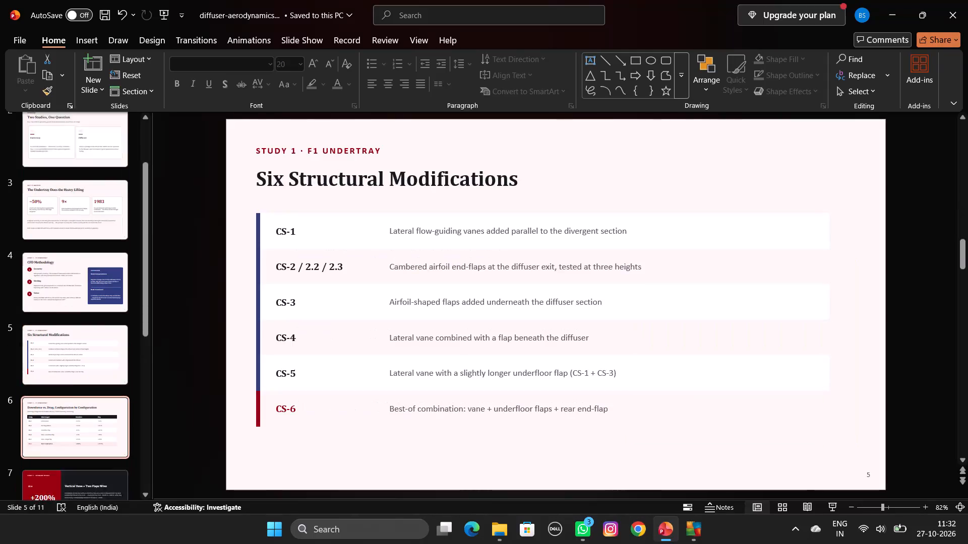
# Look through the remaining slides to the closing takeaways, return to the title slide, and review the opening slides up to Six Structural Modifications.
pyautogui.press('Down')
pyautogui.press('Down')
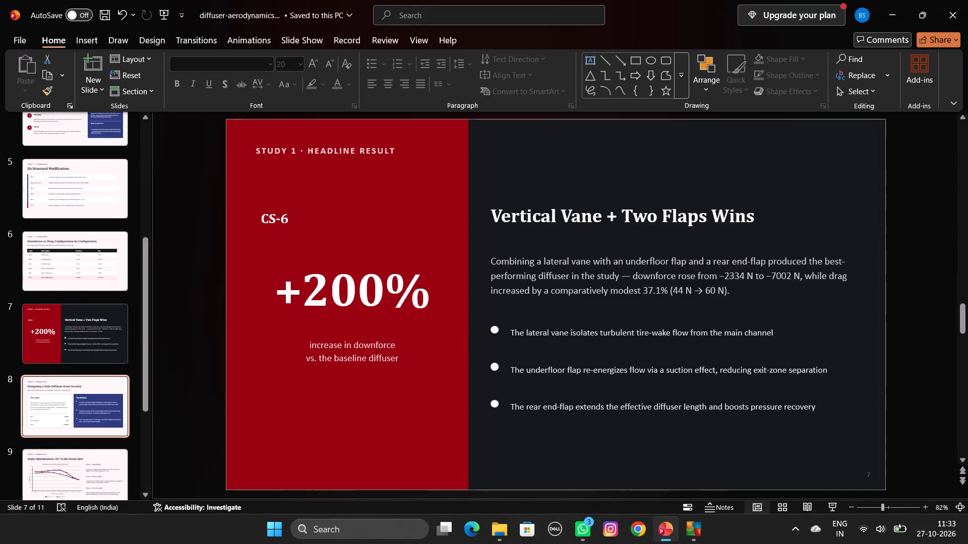
pyautogui.press('Down')
pyautogui.press('Down')
pyautogui.press('Down')
pyautogui.press('Down')
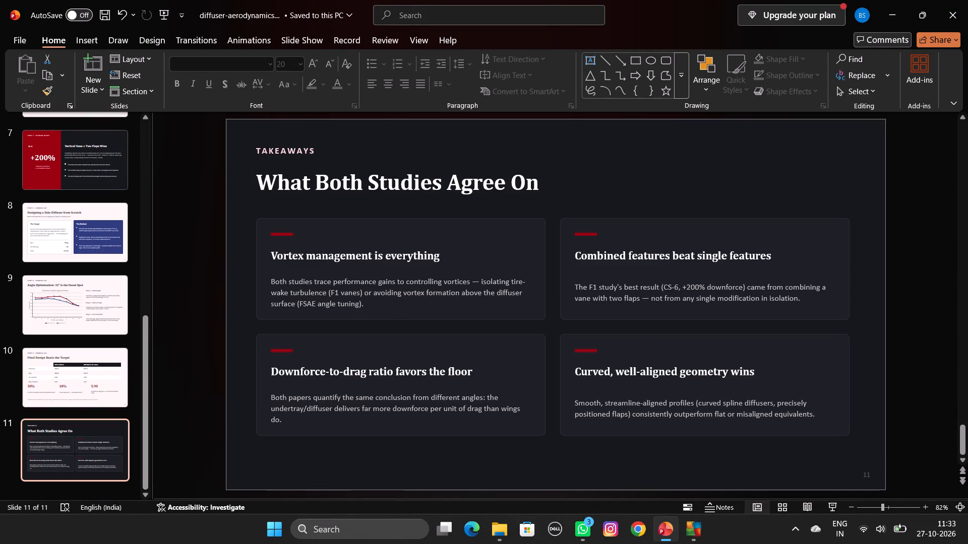
pyautogui.press('Up')
pyautogui.press('Up')
pyautogui.press('Up')
pyautogui.press('Up')
pyautogui.press('Up')
pyautogui.press('Up')
pyautogui.press('Up')
pyautogui.press('Up')
pyautogui.press('Up')
pyautogui.press('Up')
pyautogui.press('Up')
pyautogui.press('Up')
pyautogui.press('Up')
pyautogui.press('Up')
pyautogui.press('Up')
pyautogui.press('Up')
pyautogui.press('Up')
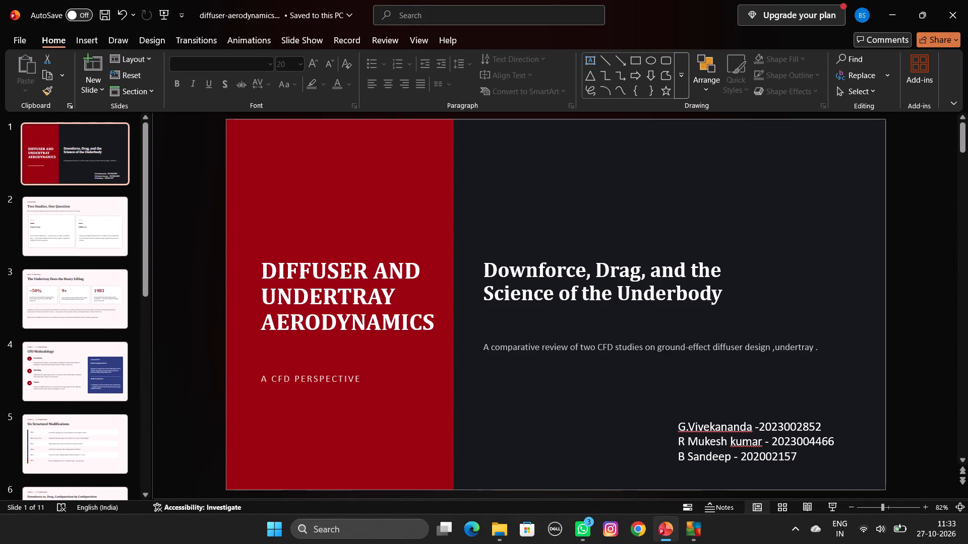
pyautogui.press('Down')
pyautogui.press('Down')
pyautogui.press('Down')
pyautogui.press('Down')
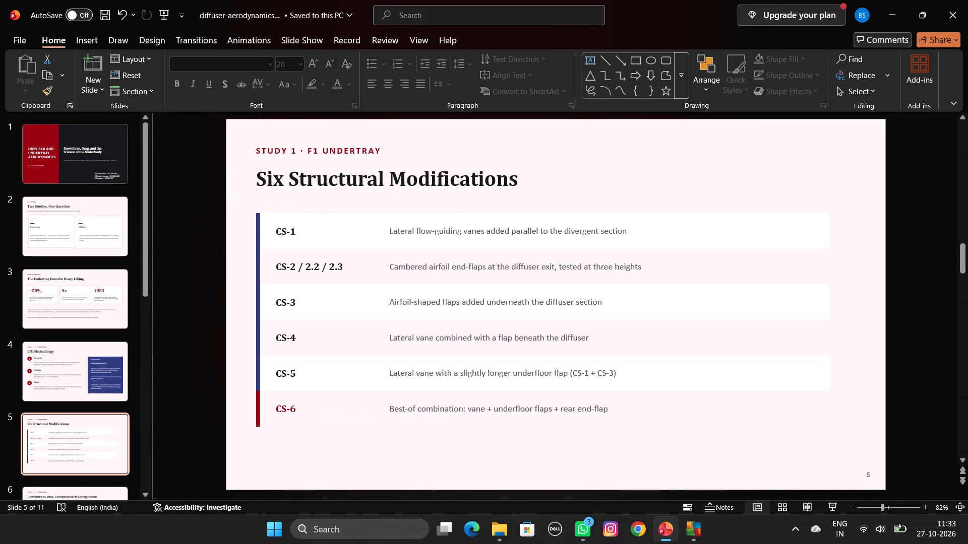
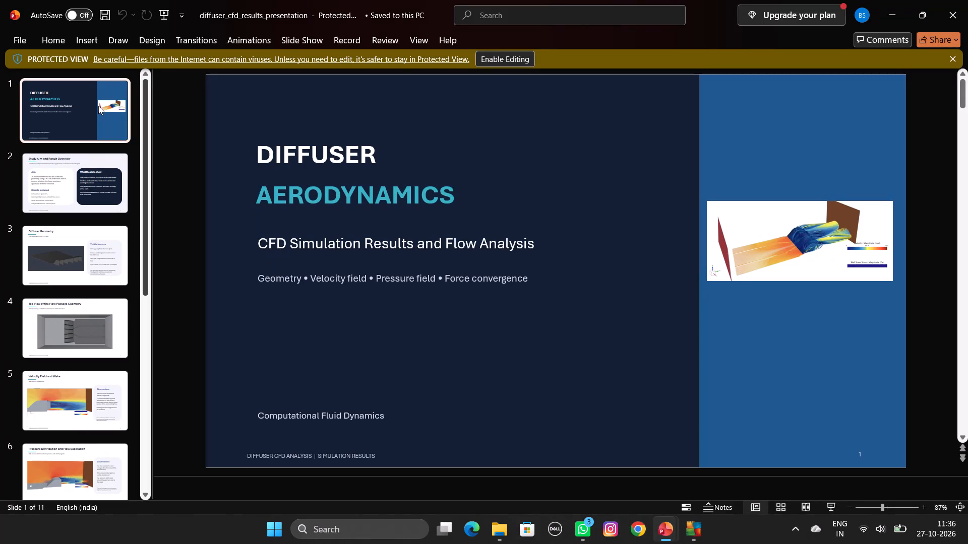
# Enable editing for the diffuser CFD results presentation, which is open in Protected View.
pyautogui.click(98, 106)
pyautogui.click(525, 58)
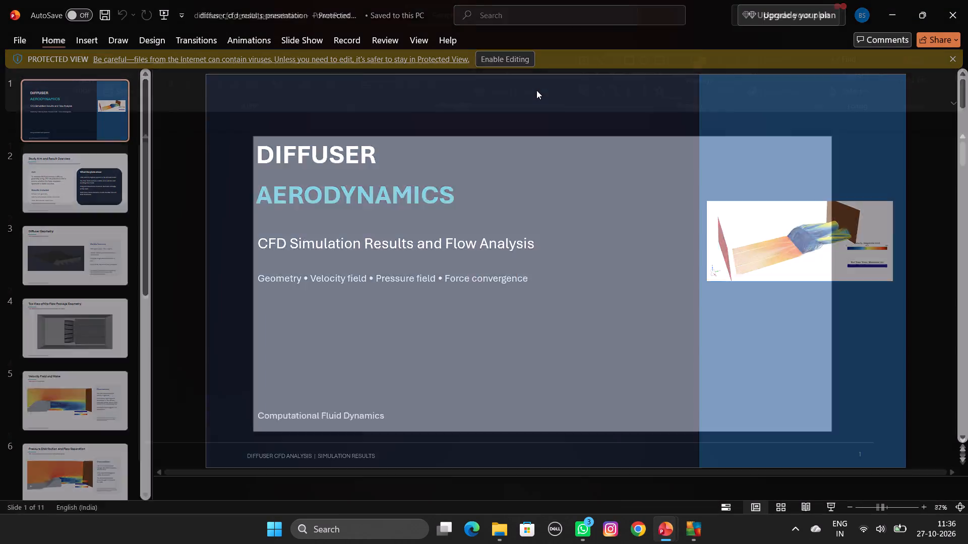
# Look through the study aim slide, the drag and downforce monitor slides, and the Results Summary slide.
pyautogui.click(57, 216)
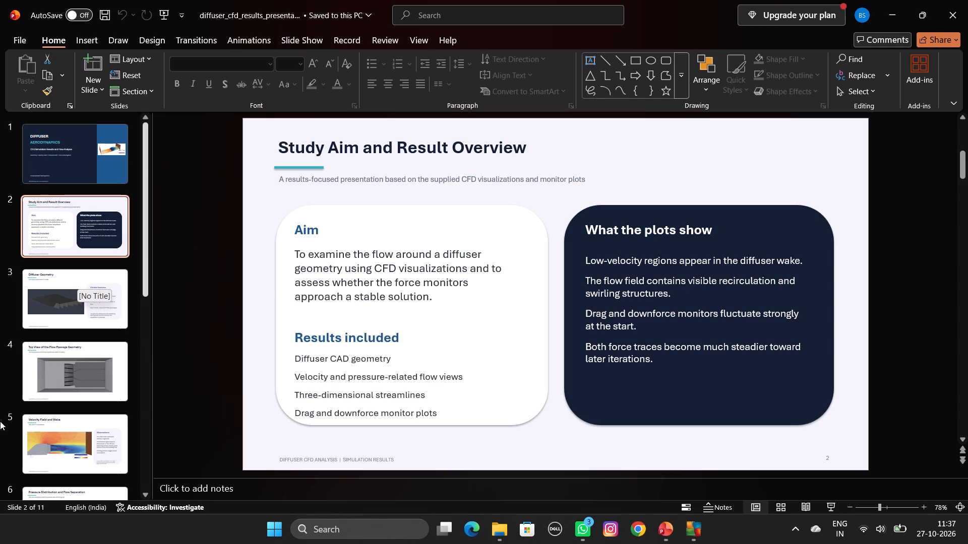
pyautogui.scroll(-3, 47, 327)
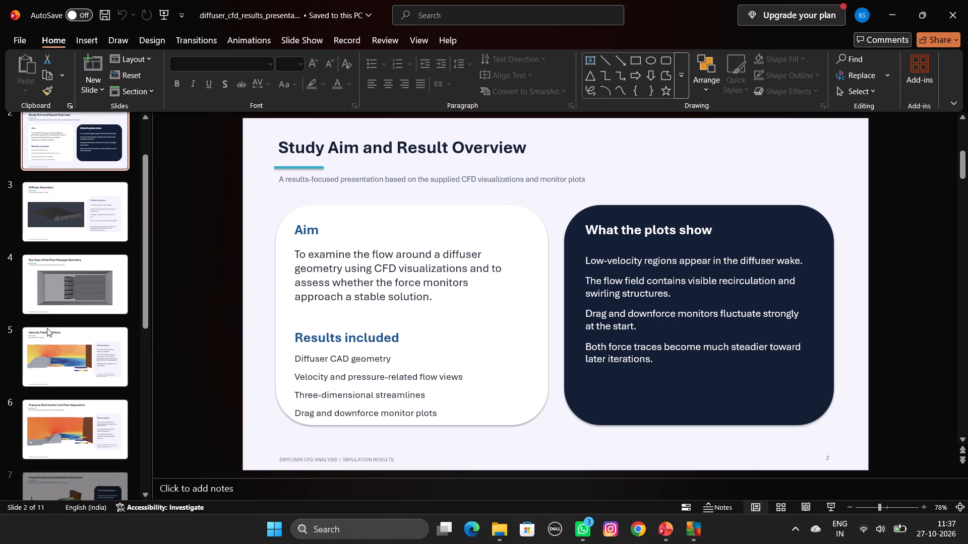
pyautogui.scroll(-5, 47, 330)
pyautogui.click(76, 361)
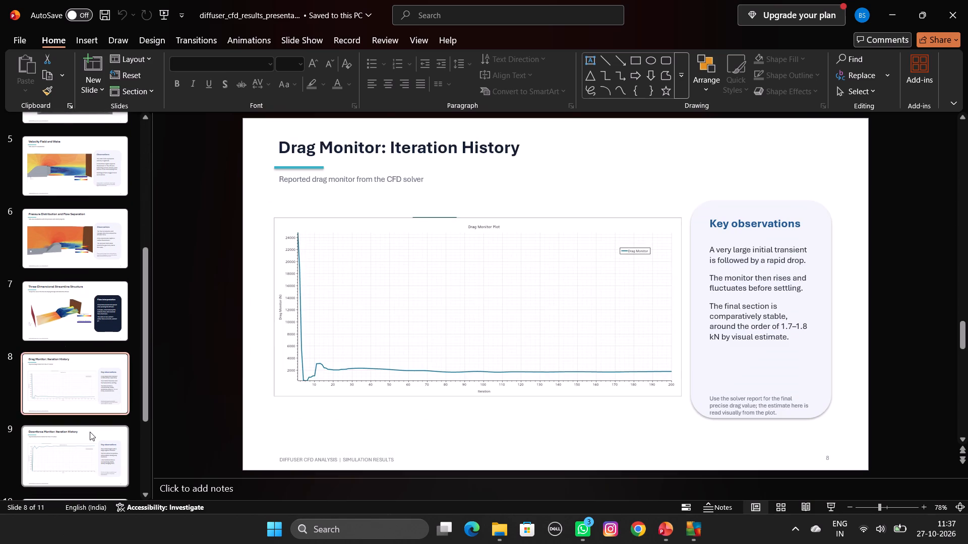
pyautogui.click(90, 432)
pyautogui.scroll(-1, 88, 407)
pyautogui.scroll(-5, 391, 353)
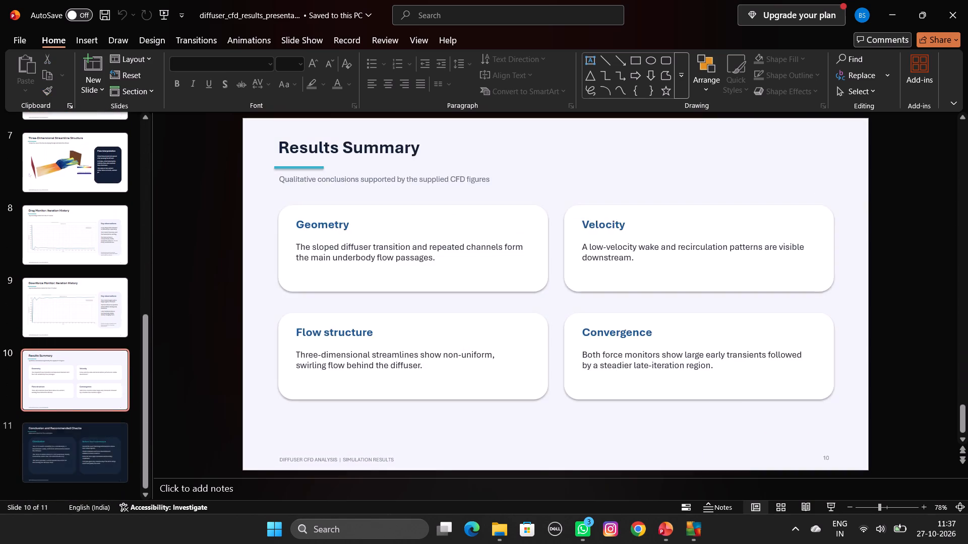
pyautogui.scroll(-6, 393, 350)
pyautogui.scroll(5, 233, 367)
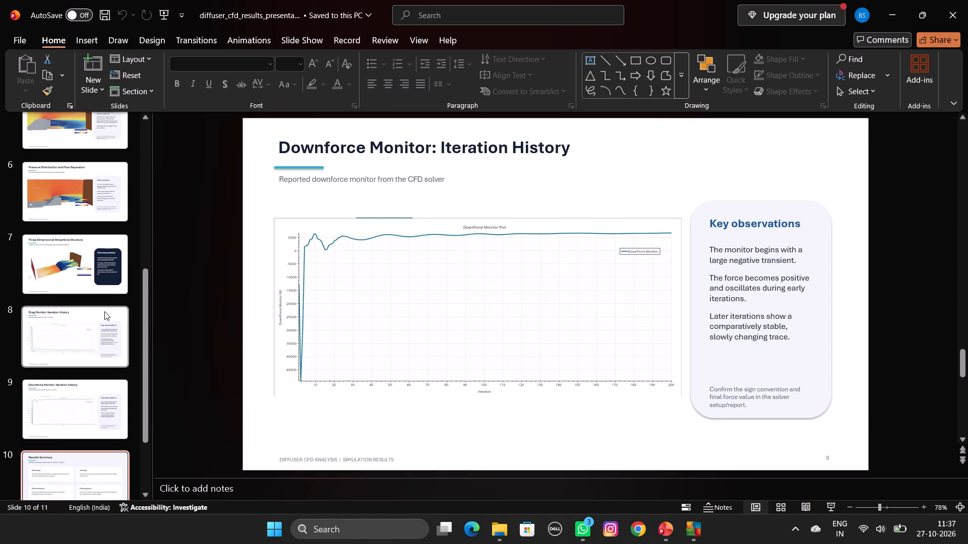
pyautogui.scroll(-5, 104, 311)
pyautogui.click(102, 361)
pyautogui.click(93, 308)
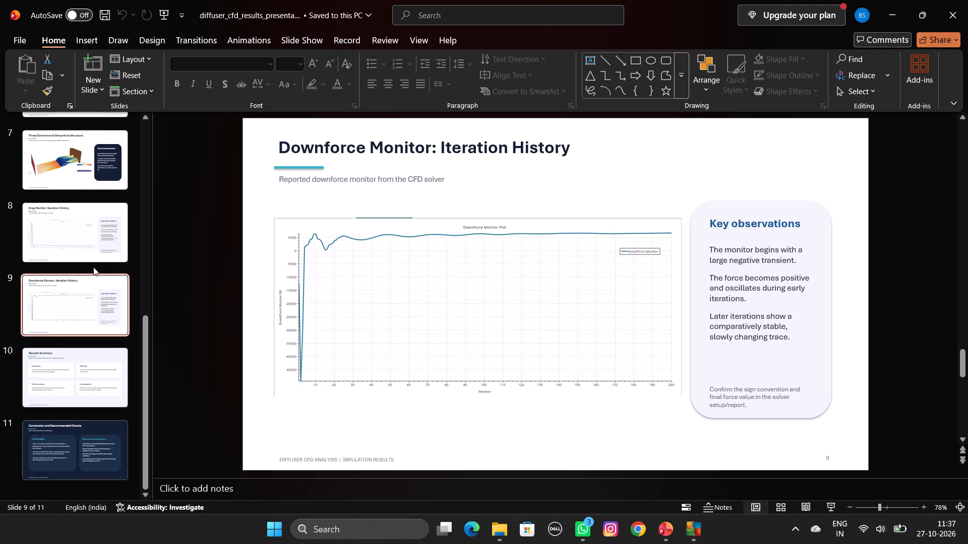
pyautogui.click(83, 251)
pyautogui.click(101, 349)
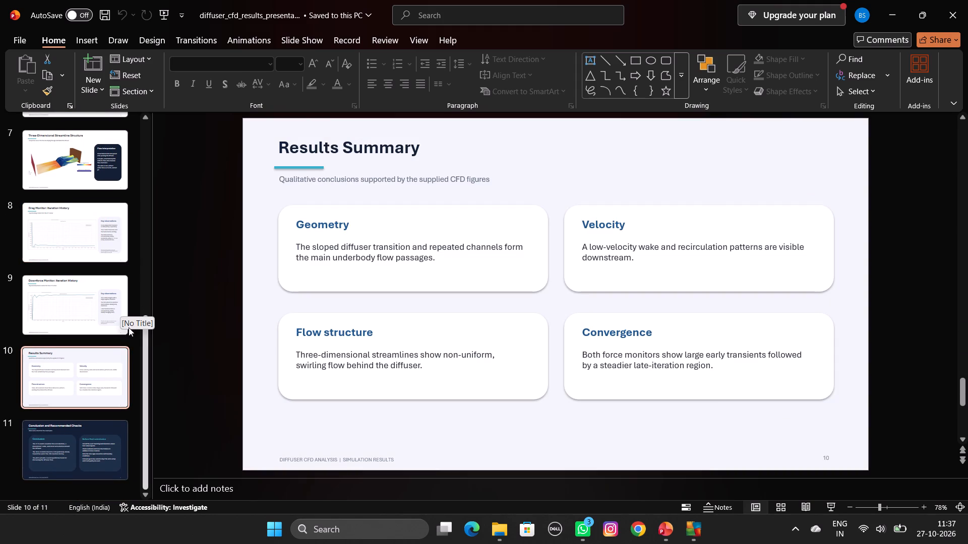
# Return to the Study Aim and Result Overview slide and examine the slides from there through Pressure Distribution and Flow Separation.
pyautogui.scroll(11, 132, 331)
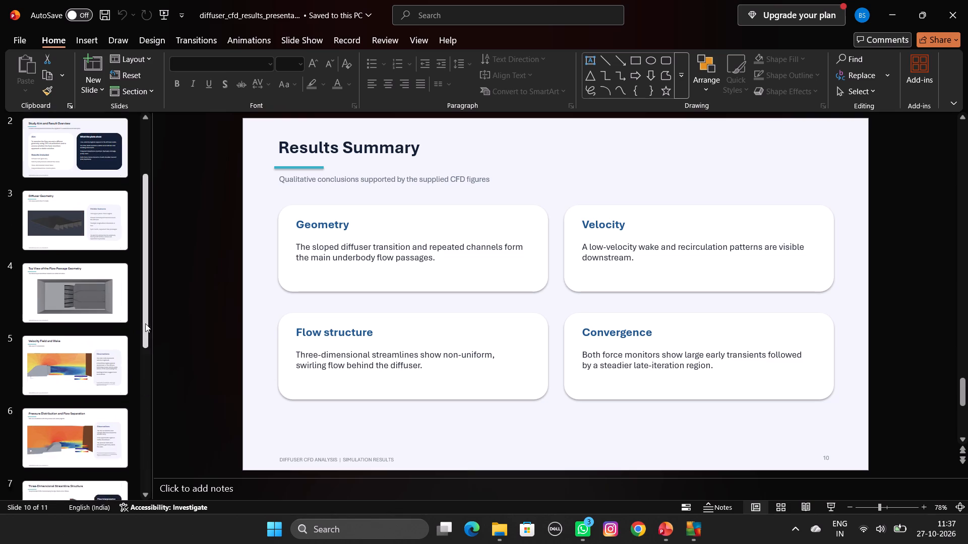
pyautogui.click(55, 258)
pyautogui.click(50, 201)
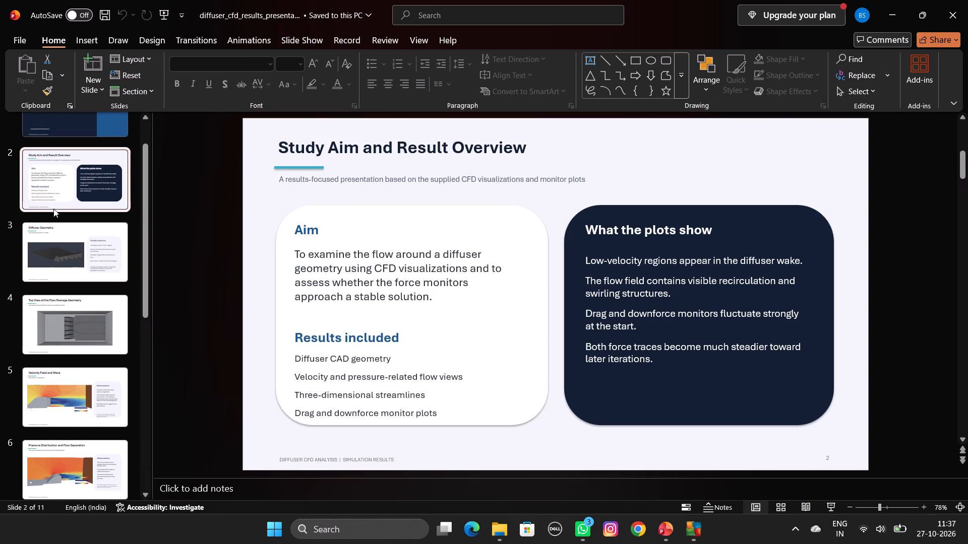
pyautogui.scroll(4, 53, 209)
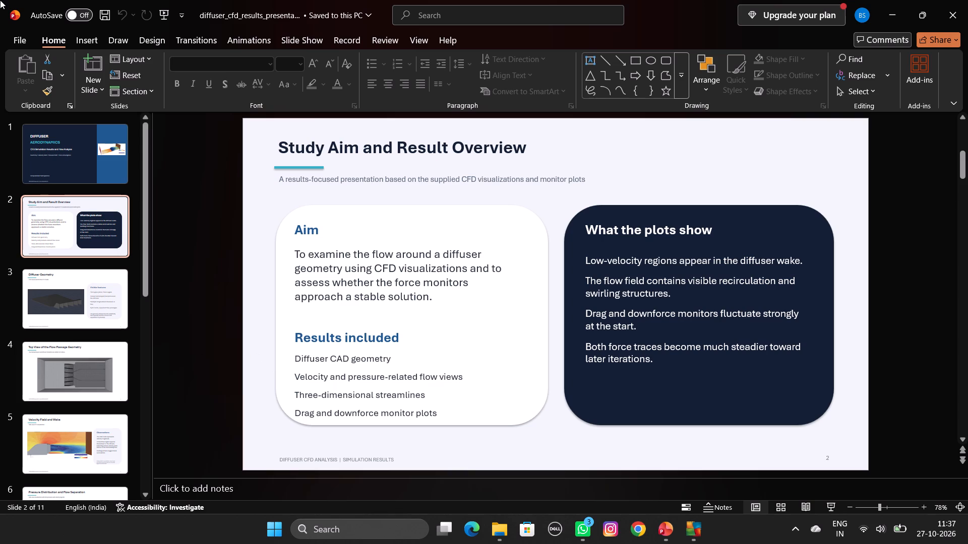
pyautogui.scroll(-2, 8, 380)
pyautogui.moveTo(51, 291); pyautogui.dragTo(51, 289)
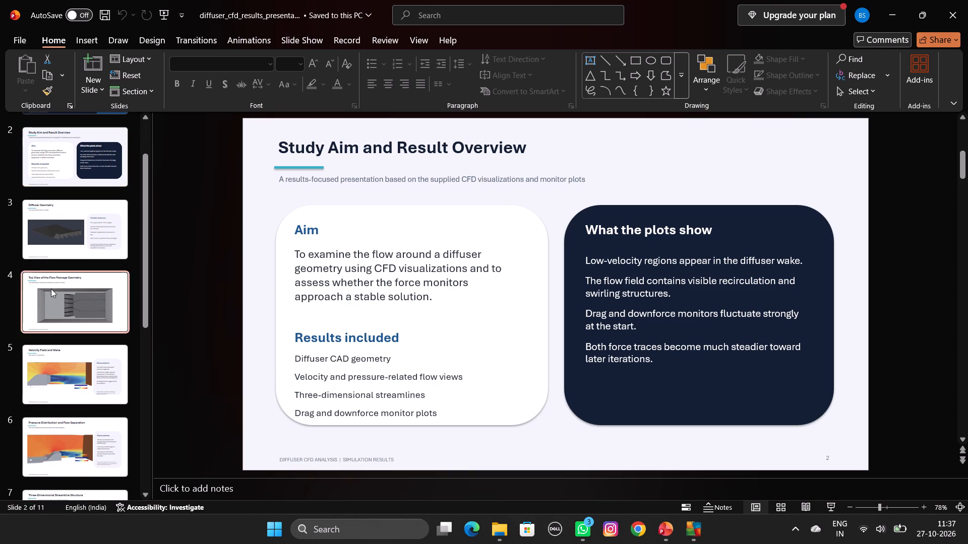
pyautogui.moveTo(51, 289); pyautogui.dragTo(52, 286)
pyautogui.scroll(-5, 78, 277)
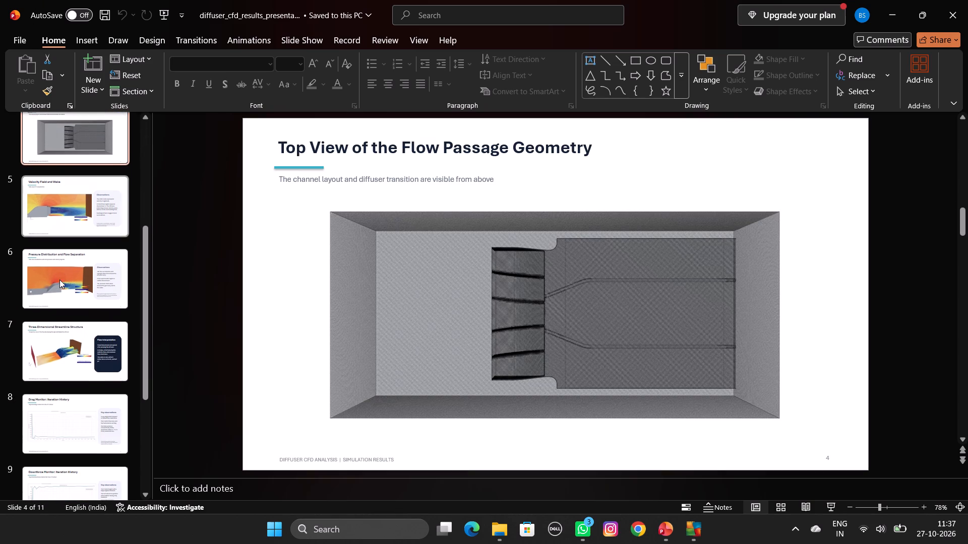
pyautogui.scroll(-2, 56, 281)
pyautogui.moveTo(66, 269); pyautogui.dragTo(61, 256)
pyautogui.click(49, 195)
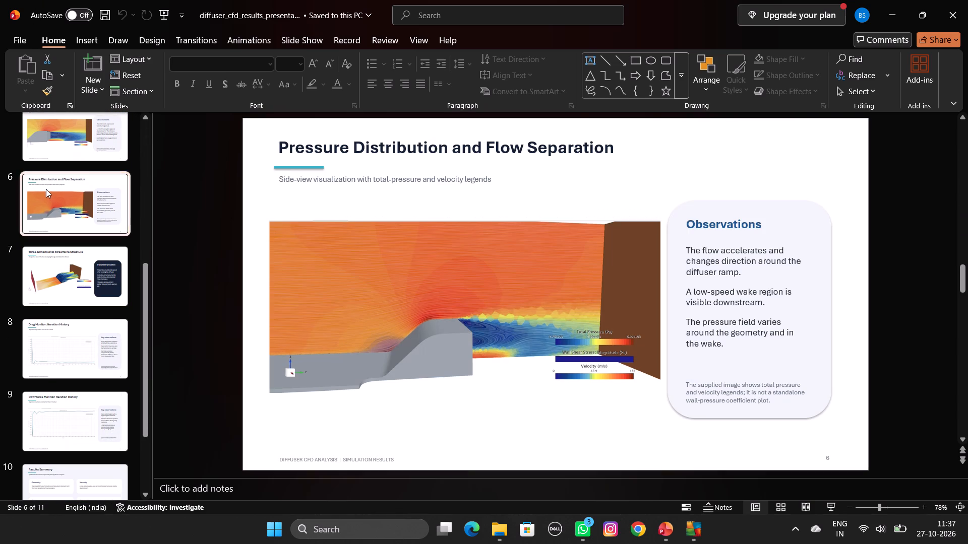
pyautogui.scroll(2, 45, 189)
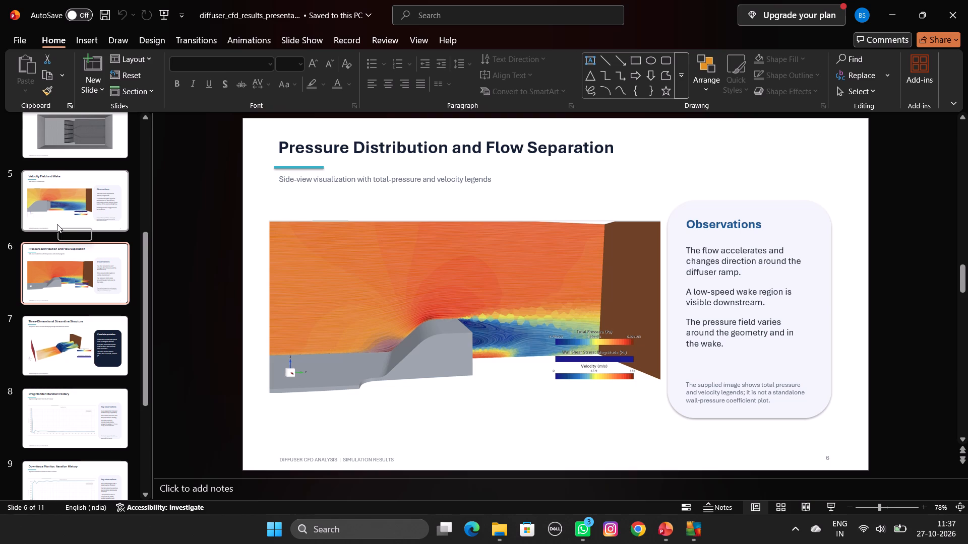
pyautogui.click(288, 144)
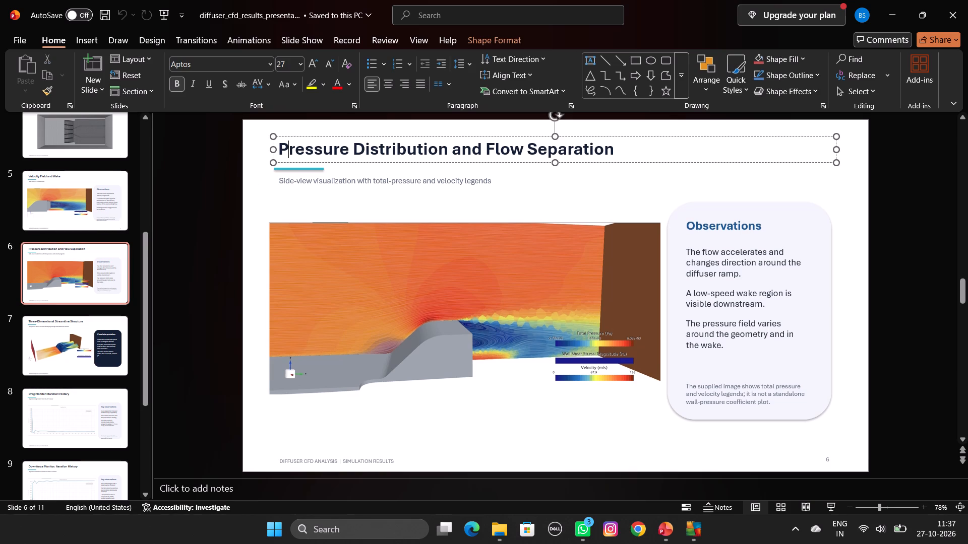
pyautogui.click(221, 216)
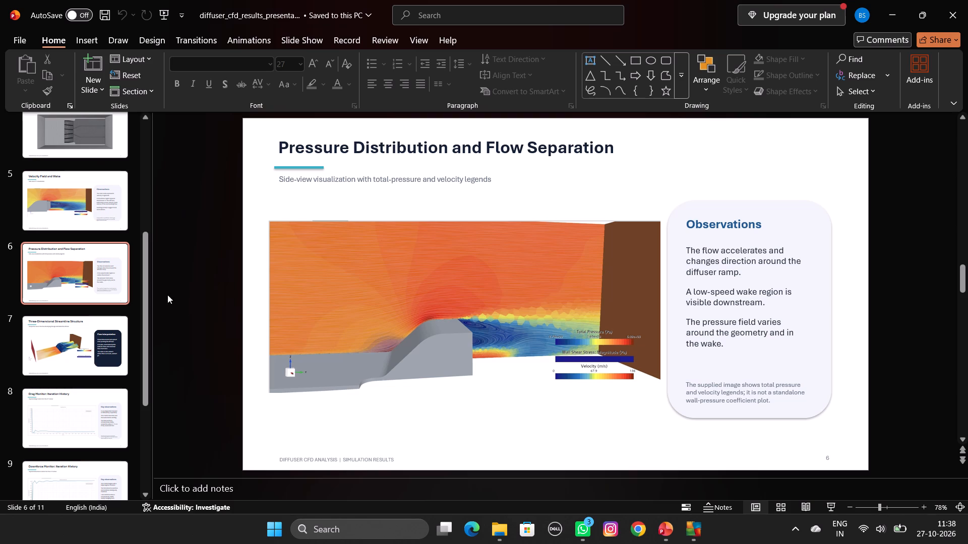
# On the Drag Monitor: Iteration History slide, shift the Key observations background card slightly down so it encloses the solver report note.
pyautogui.scroll(-10, 32, 291)
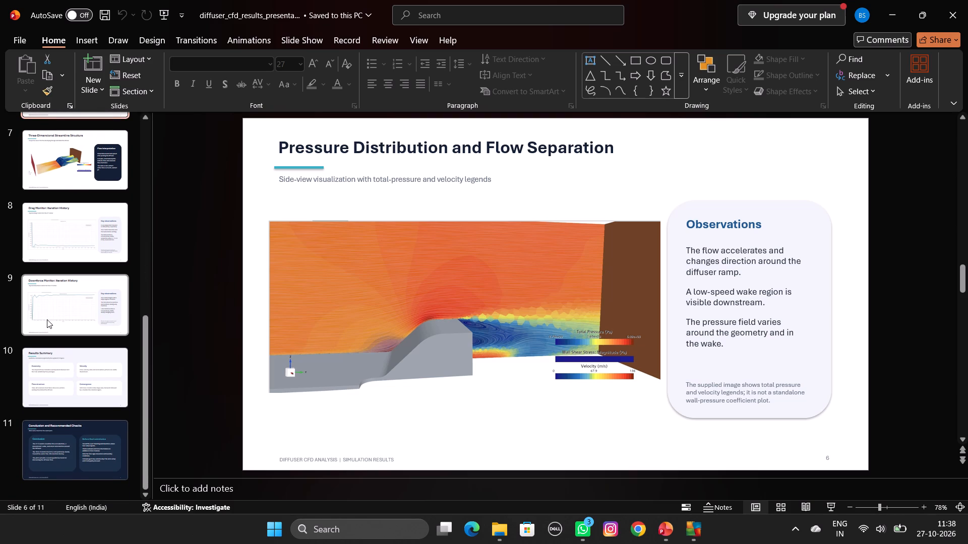
pyautogui.scroll(1, 47, 319)
pyautogui.click(67, 296)
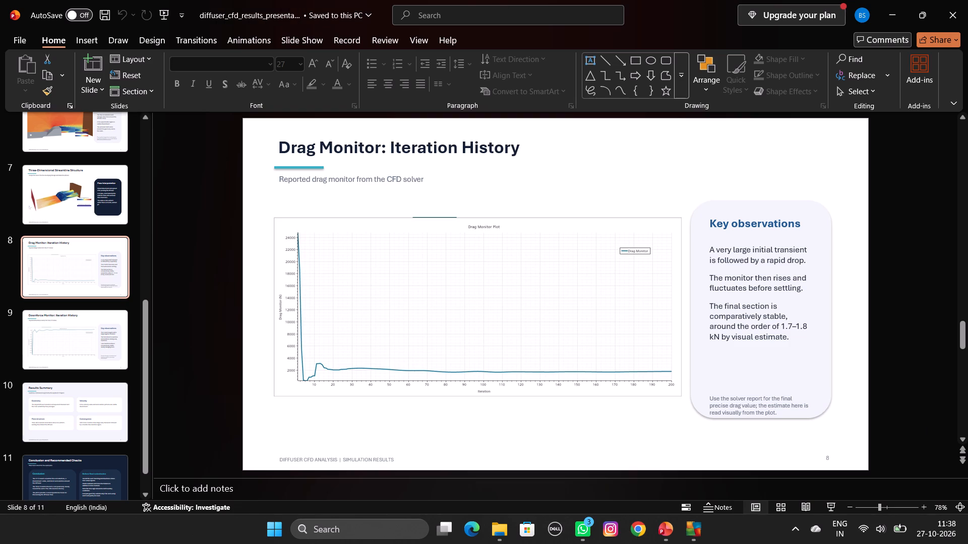
pyautogui.moveTo(708, 391); pyautogui.dragTo(708, 400)
pyautogui.moveTo(714, 398); pyautogui.dragTo(764, 416)
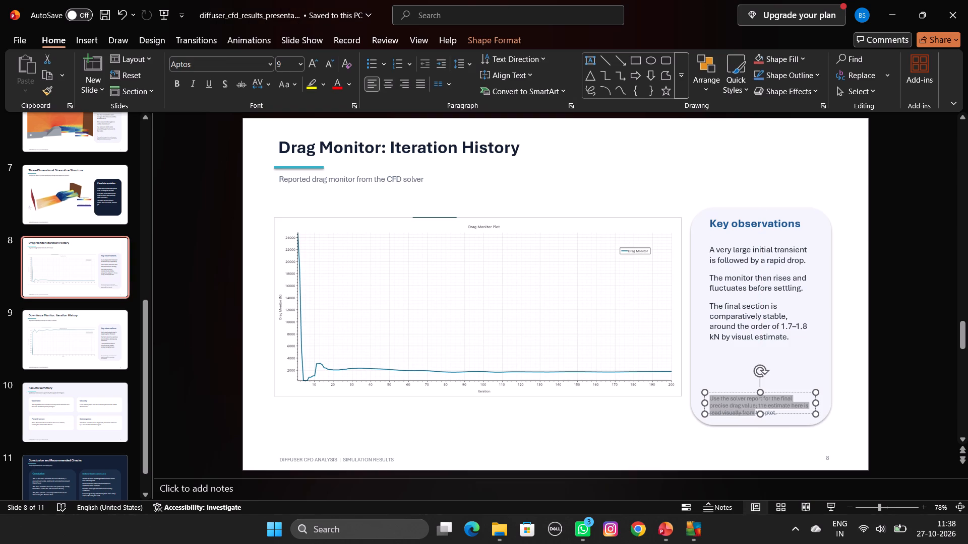
pyautogui.moveTo(764, 416); pyautogui.dragTo(772, 417)
pyautogui.click(772, 430)
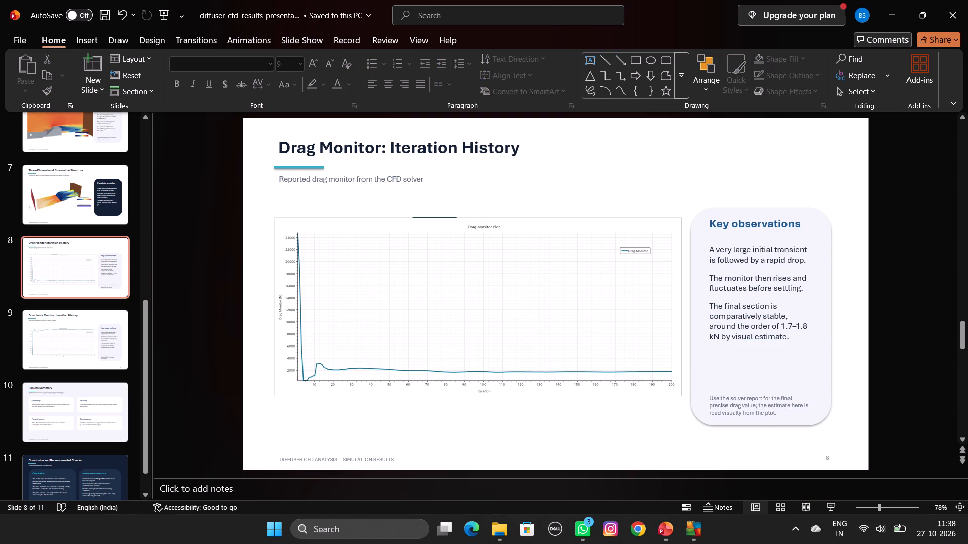
# Open the Downforce Monitor: Iteration History slide to check its Key observations card.
pyautogui.click(80, 339)
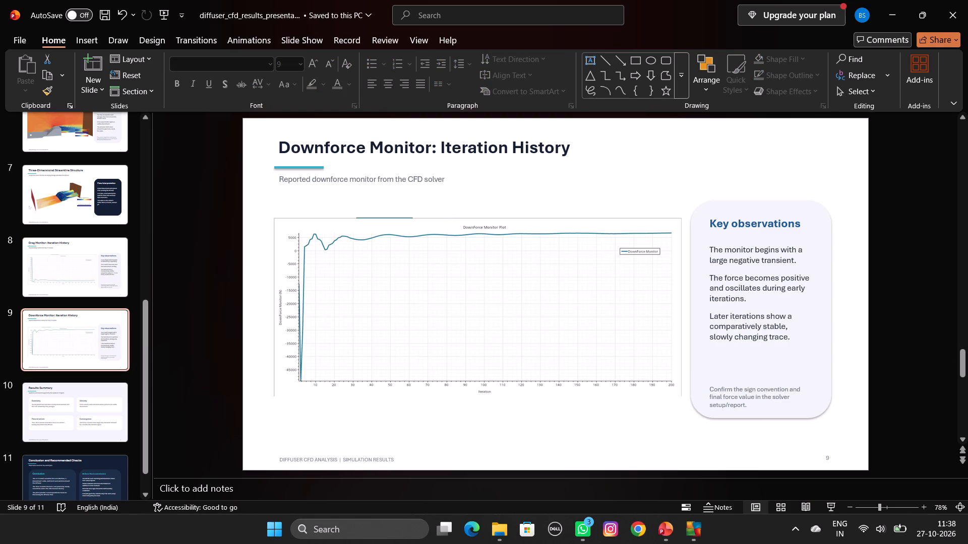
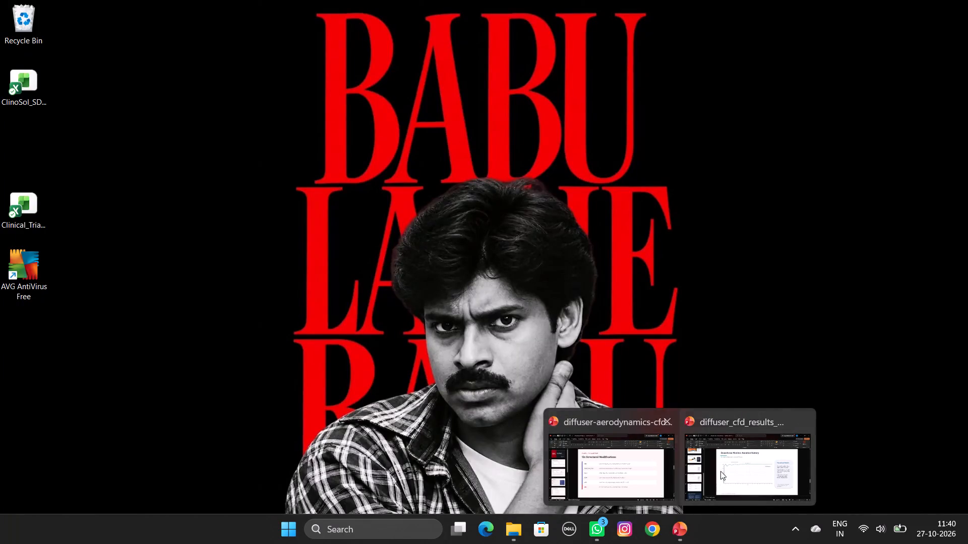
# Switch back to the diffuser CFD results presentation, open at the Downforce Monitor: Iteration History slide.
pyautogui.click(748, 474)
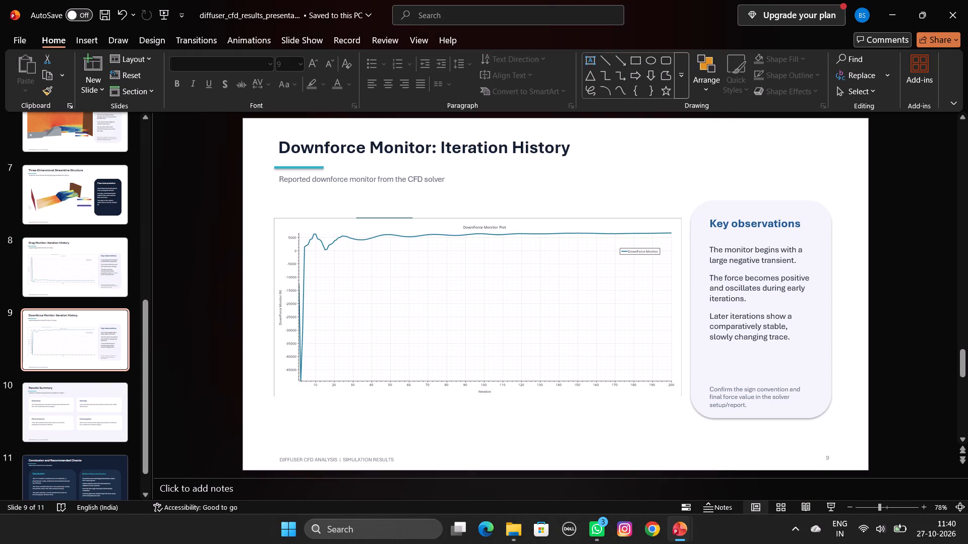
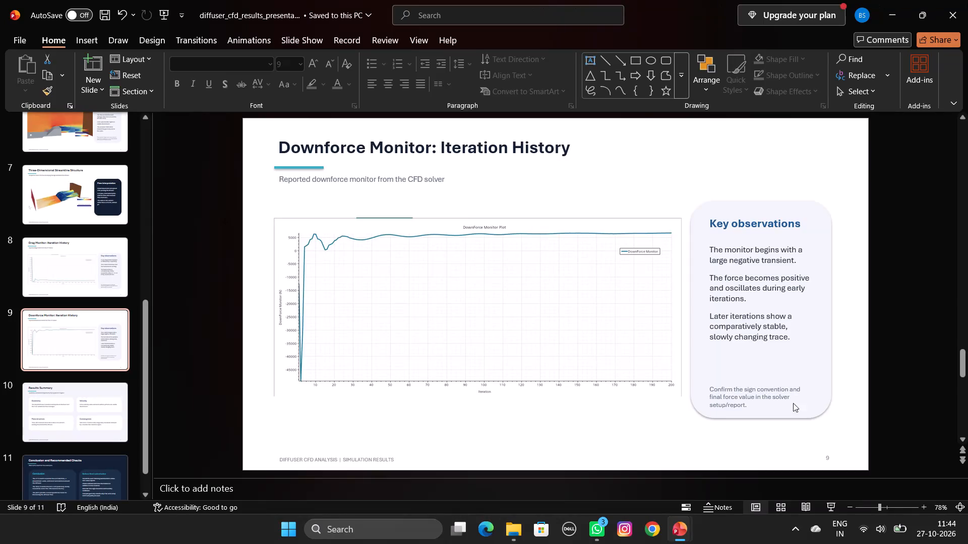
# Close the diffuser_cfd_results_presentation file without saving its changes.
pyautogui.click(967, 4)
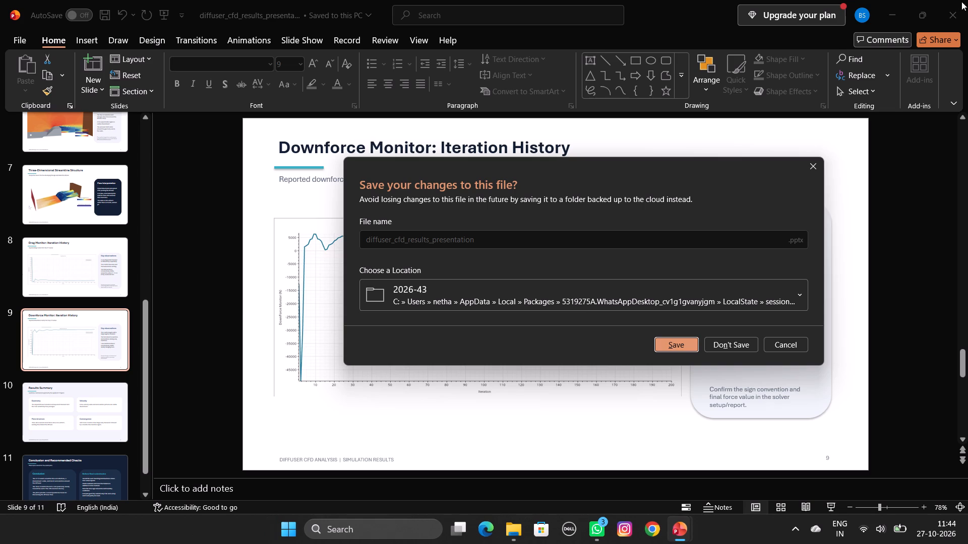
pyautogui.moveTo(967, 0); pyautogui.dragTo(965, 5)
pyautogui.click(953, 14)
pyautogui.click(714, 341)
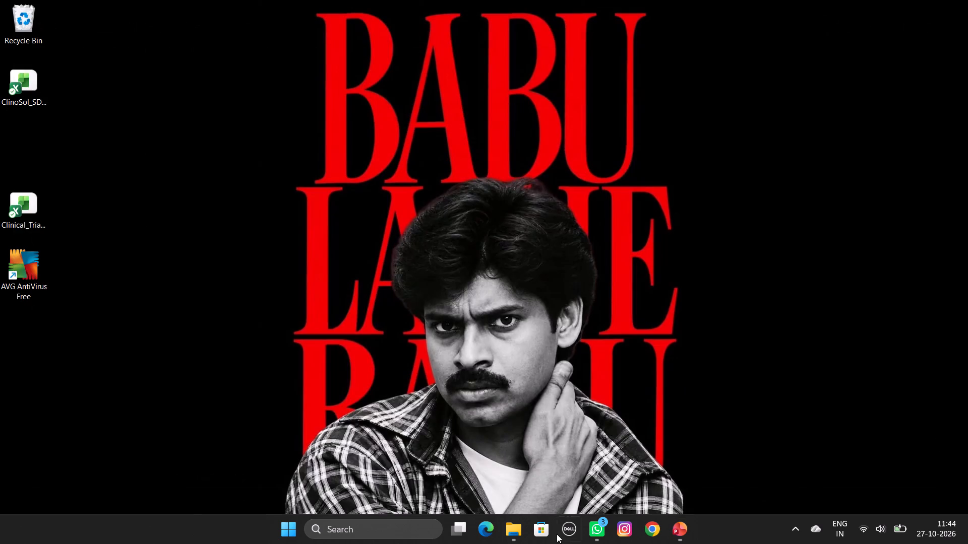
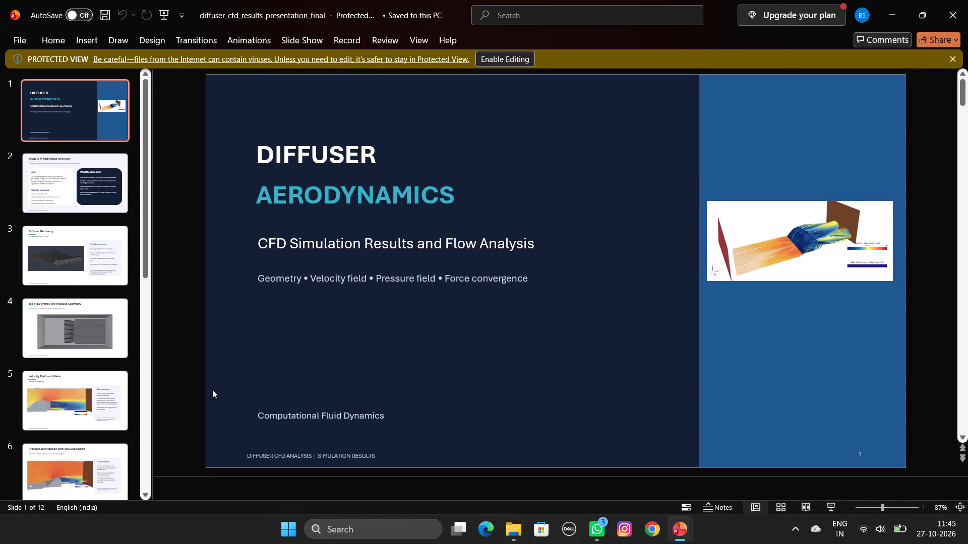
# Look through the opening slides of diffuser_cfd_results_presentation_final, from the title slide to Velocity Field and Wake.
pyautogui.scroll(-1, 318, 342)
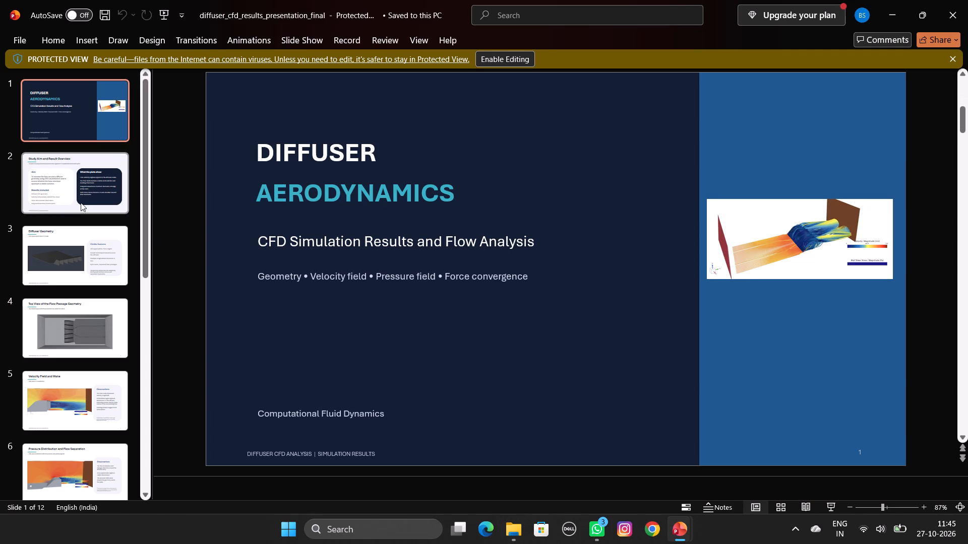
pyautogui.click(84, 198)
pyautogui.click(94, 240)
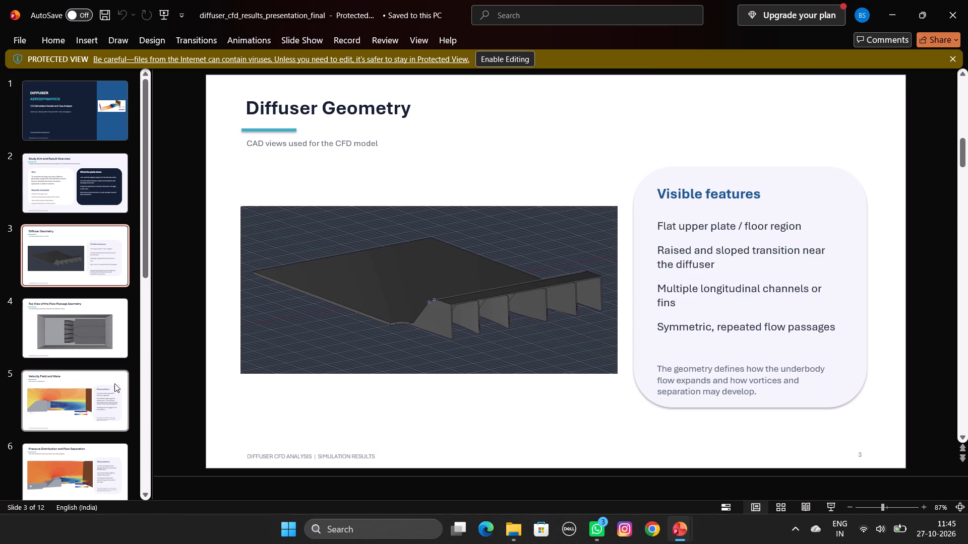
pyautogui.click(108, 340)
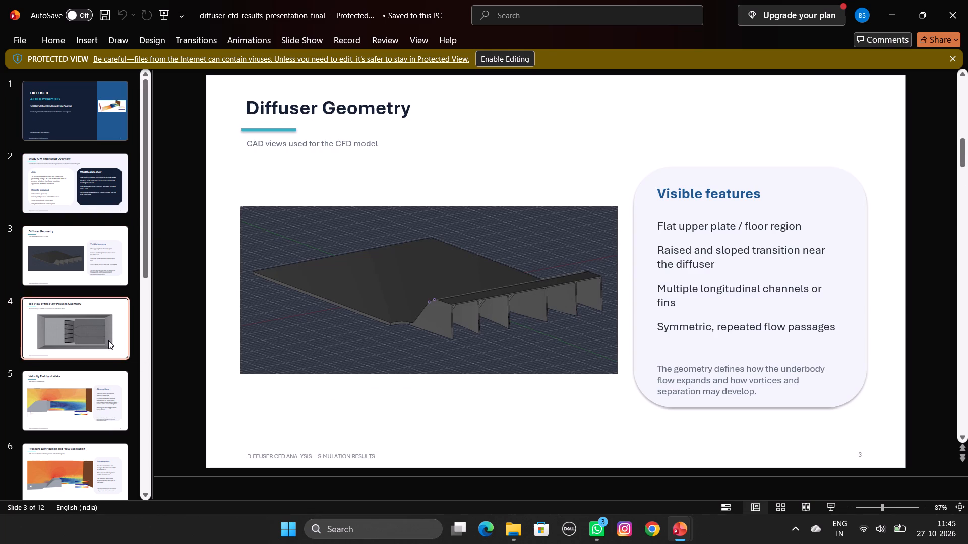
pyautogui.click(83, 409)
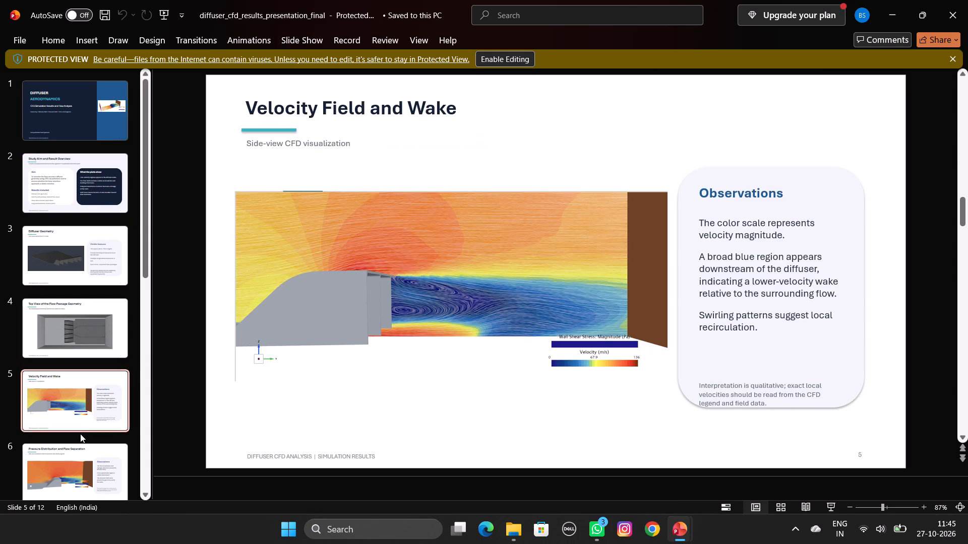
pyautogui.click(80, 434)
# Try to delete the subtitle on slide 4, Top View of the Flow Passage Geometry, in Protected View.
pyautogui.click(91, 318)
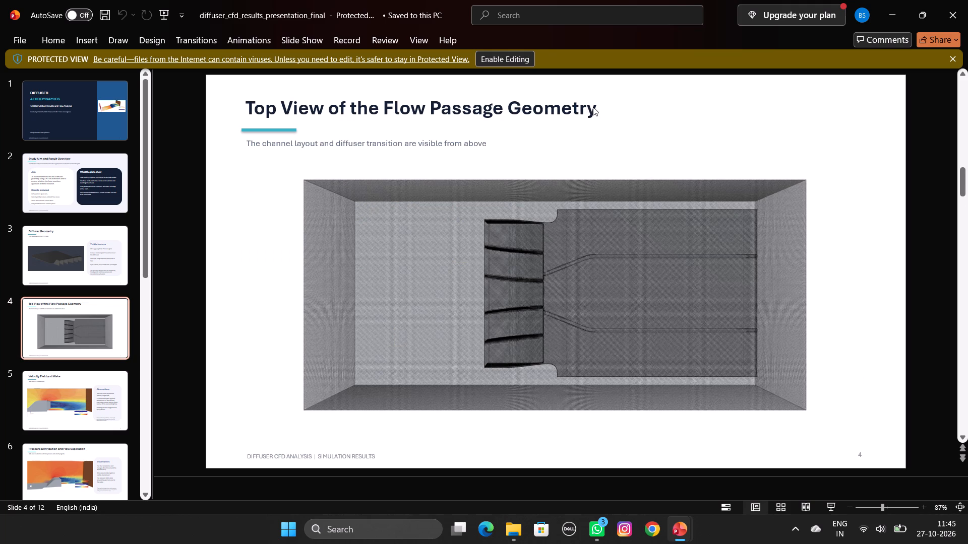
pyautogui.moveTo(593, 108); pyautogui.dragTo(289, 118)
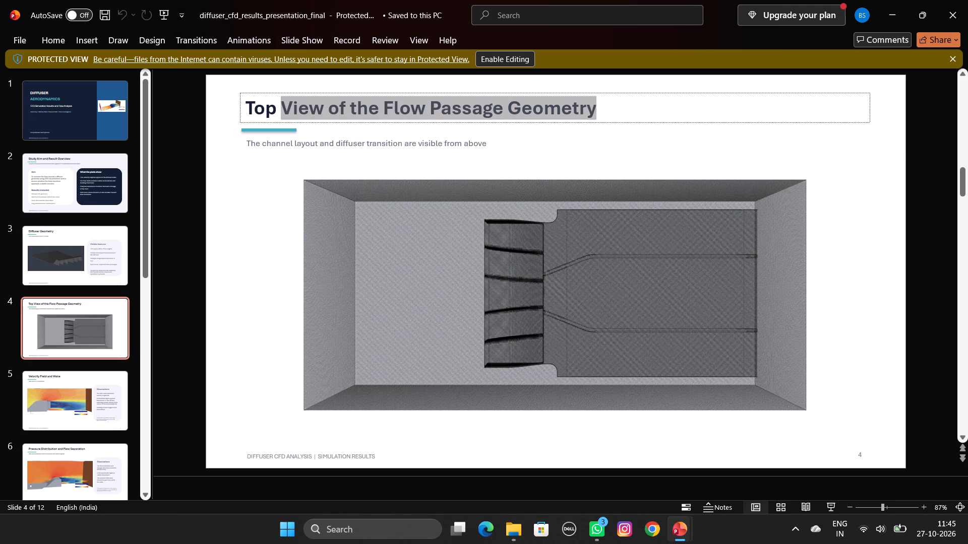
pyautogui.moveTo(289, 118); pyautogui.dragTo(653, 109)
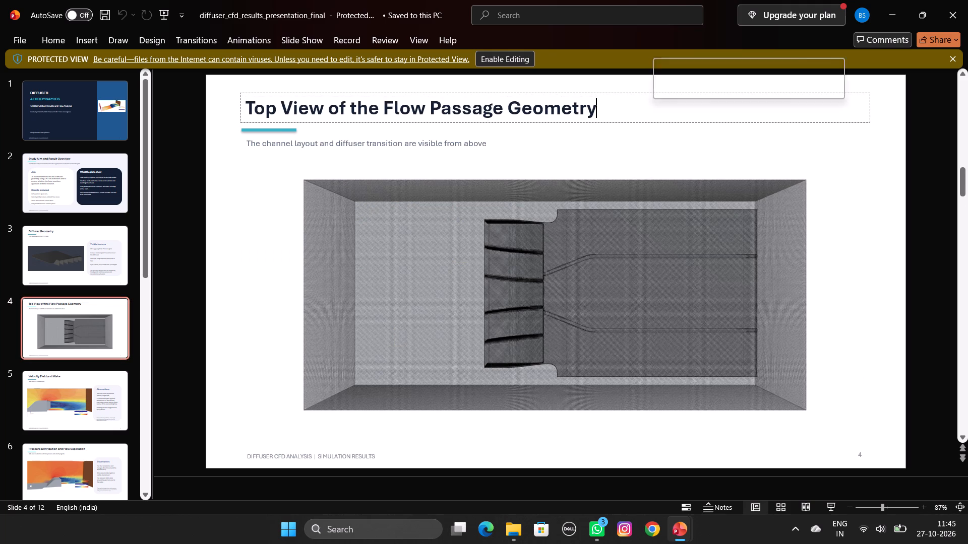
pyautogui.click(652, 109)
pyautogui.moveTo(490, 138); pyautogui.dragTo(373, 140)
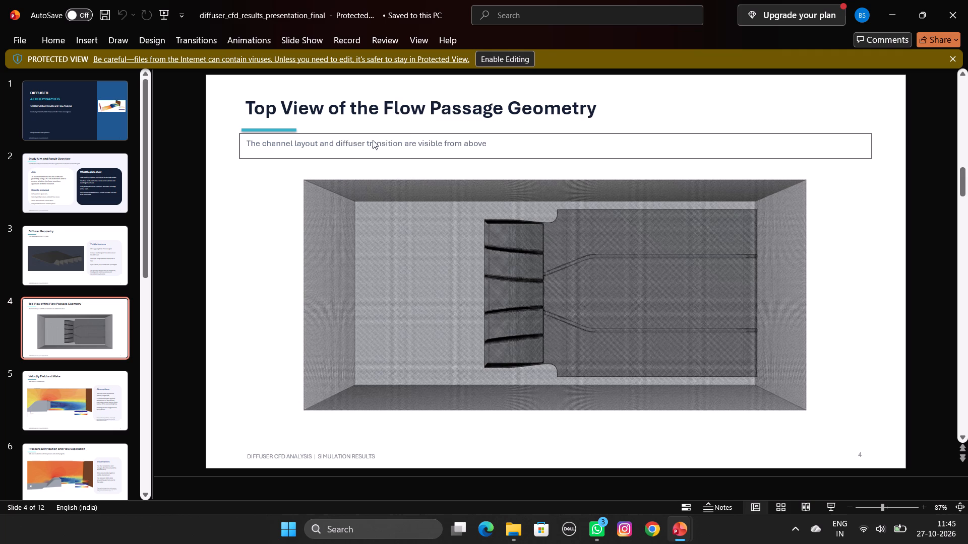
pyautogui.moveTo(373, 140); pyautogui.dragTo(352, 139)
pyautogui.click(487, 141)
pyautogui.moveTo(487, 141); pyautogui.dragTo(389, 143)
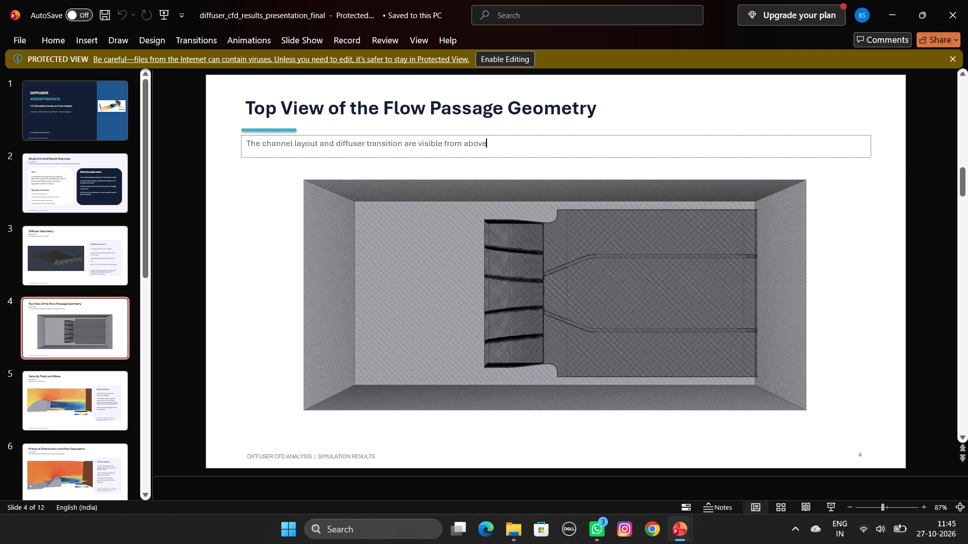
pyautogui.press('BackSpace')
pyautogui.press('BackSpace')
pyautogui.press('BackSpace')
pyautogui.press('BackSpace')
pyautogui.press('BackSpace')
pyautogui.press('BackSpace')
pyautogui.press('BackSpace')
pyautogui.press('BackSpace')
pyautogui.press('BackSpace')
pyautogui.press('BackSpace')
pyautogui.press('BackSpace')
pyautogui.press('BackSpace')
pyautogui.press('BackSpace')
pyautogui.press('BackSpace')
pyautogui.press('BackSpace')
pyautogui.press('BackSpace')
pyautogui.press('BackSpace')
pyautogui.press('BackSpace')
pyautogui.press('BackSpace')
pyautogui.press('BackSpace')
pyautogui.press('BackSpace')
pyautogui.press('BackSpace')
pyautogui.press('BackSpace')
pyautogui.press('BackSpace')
# Enable editing for the protected presentation.
pyautogui.click(506, 54)
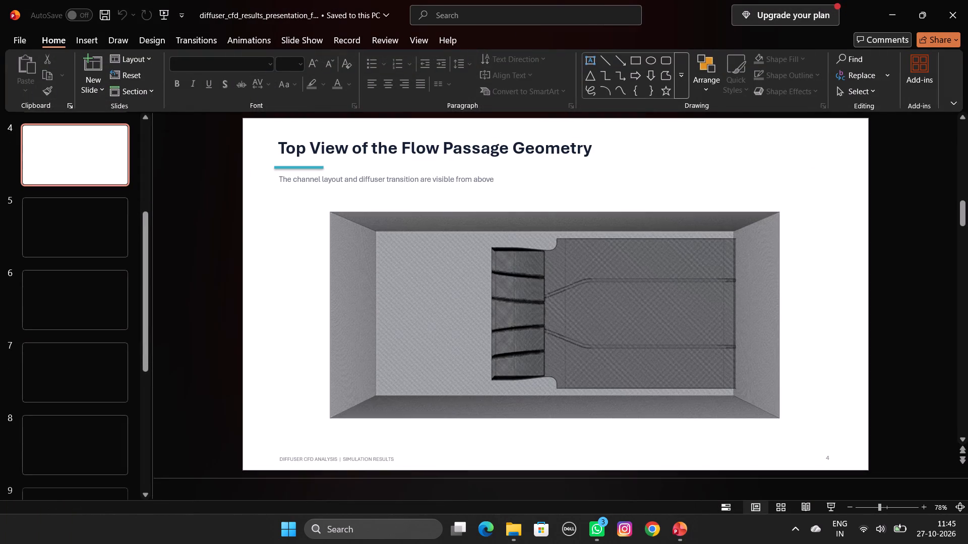
# Replace the subtitle on slide 4, Top View of the Flow Passage Geometry, with "Mesh genearation".
pyautogui.click(476, 181)
pyautogui.moveTo(493, 178); pyautogui.dragTo(489, 180)
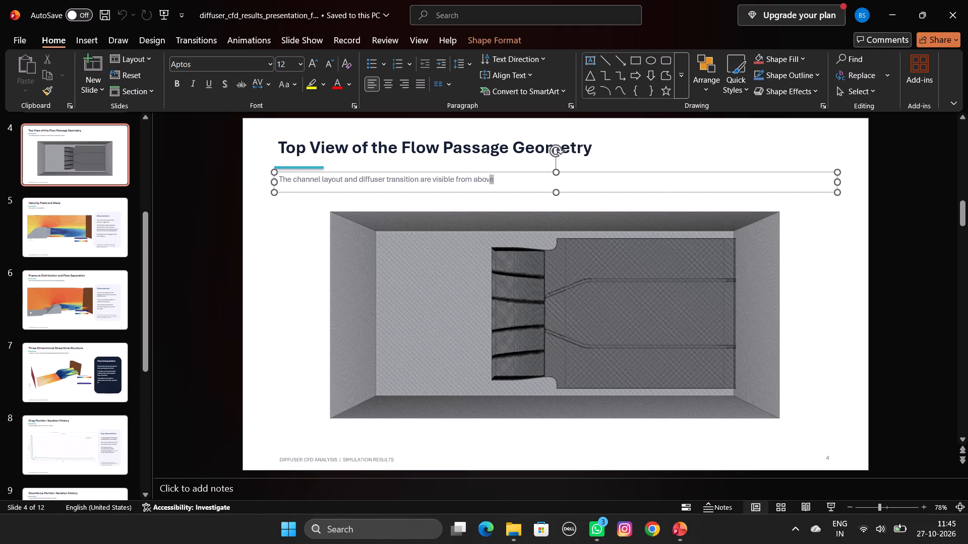
pyautogui.moveTo(489, 180); pyautogui.dragTo(282, 181)
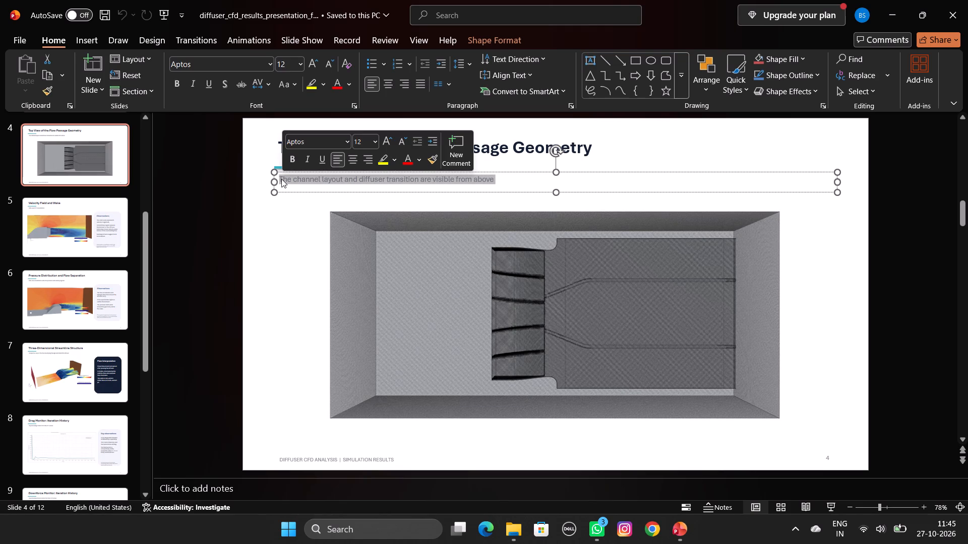
pyautogui.write('mesh==')
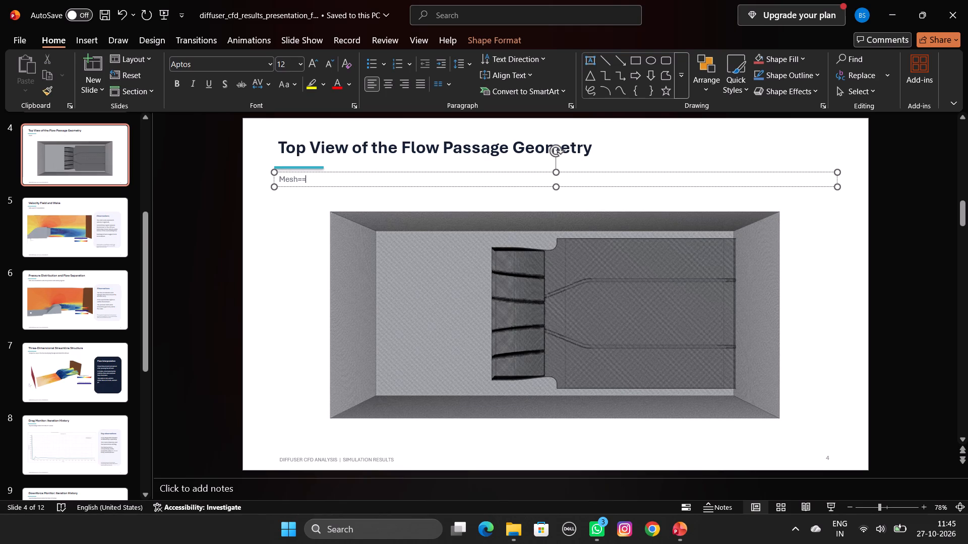
pyautogui.press('BackSpace')
pyautogui.press('BackSpace')
pyautogui.press('space')
pyautogui.write('gene')
pyautogui.write('ara')
pyautogui.write('tion')
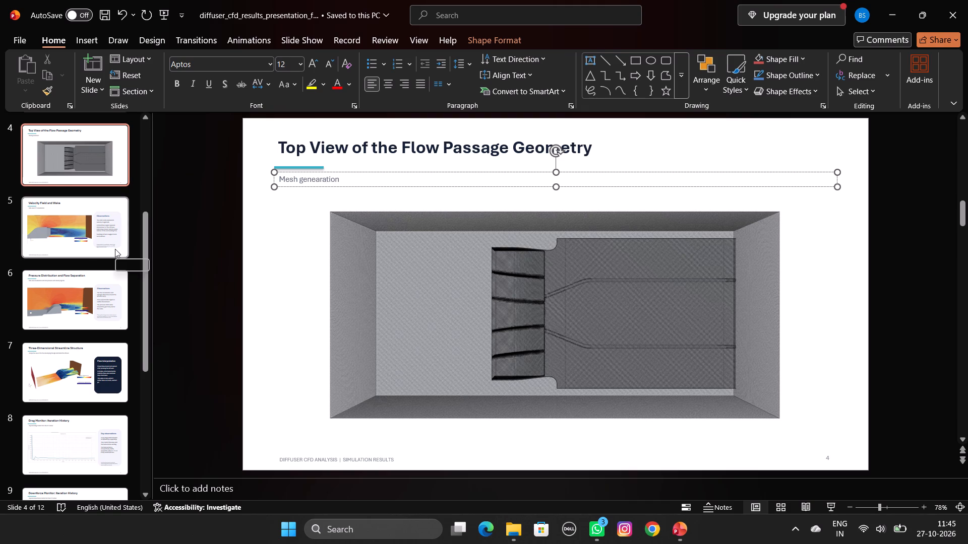
# Delete the subtitle "Side-view visualization with total-pressure and velocity legends" from slide 6, Pressure Distribution and Flow Separation.
pyautogui.click(92, 206)
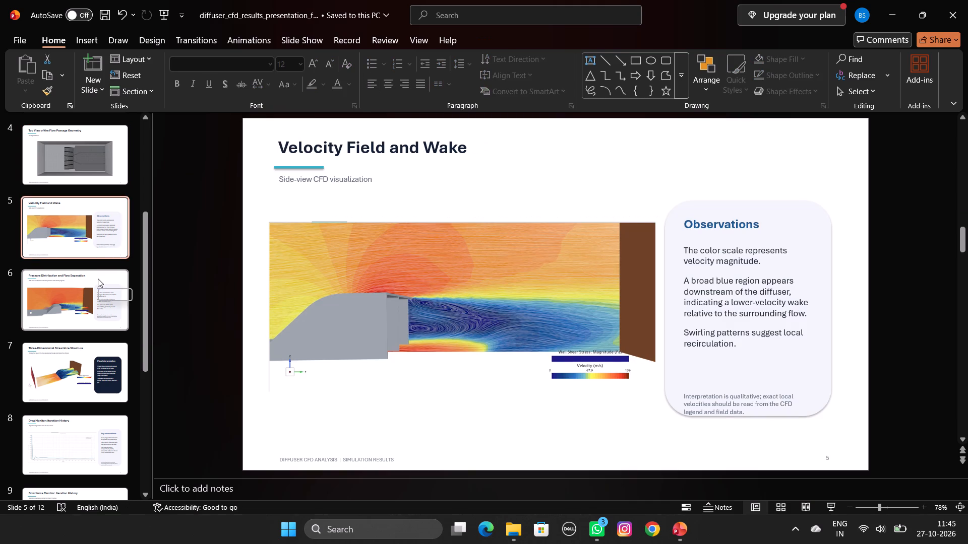
pyautogui.click(98, 279)
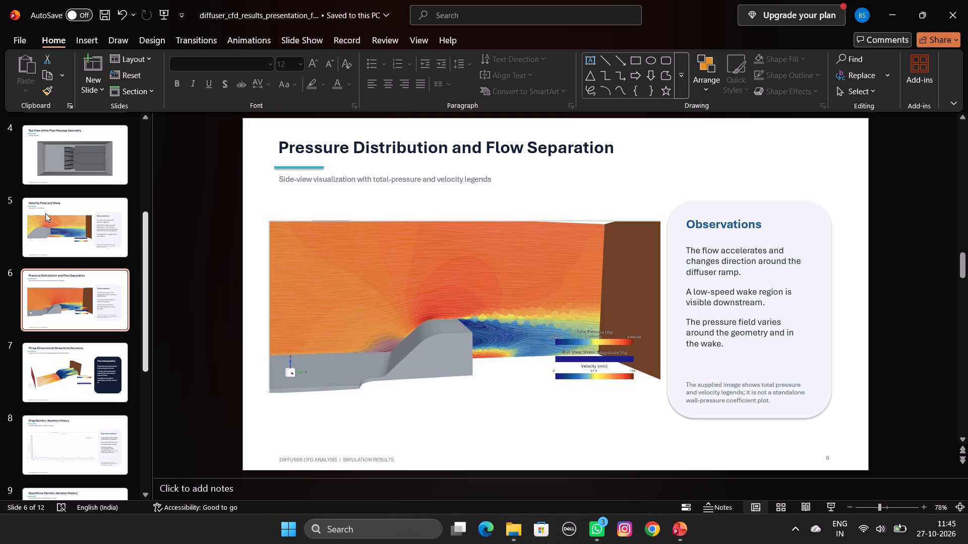
pyautogui.click(57, 297)
pyautogui.click(57, 298)
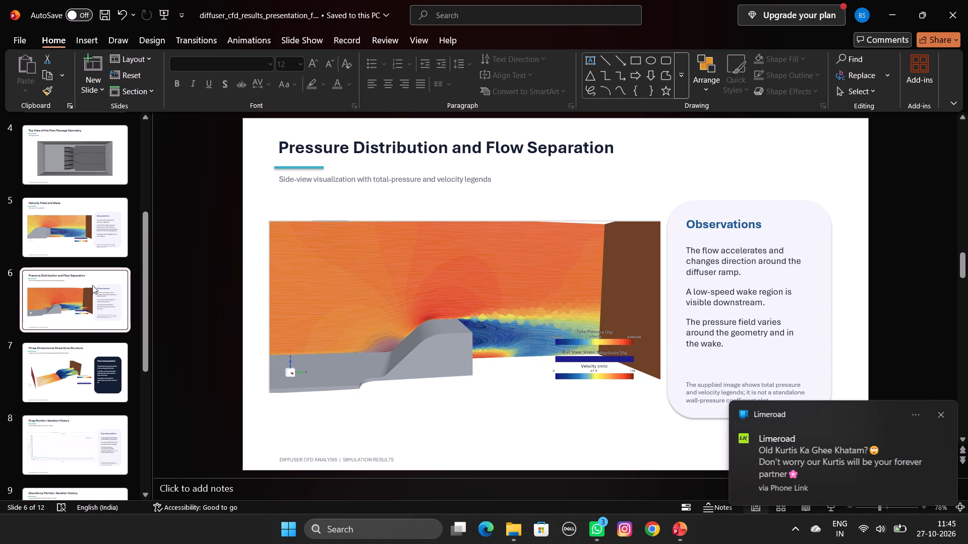
pyautogui.moveTo(281, 180); pyautogui.dragTo(482, 187)
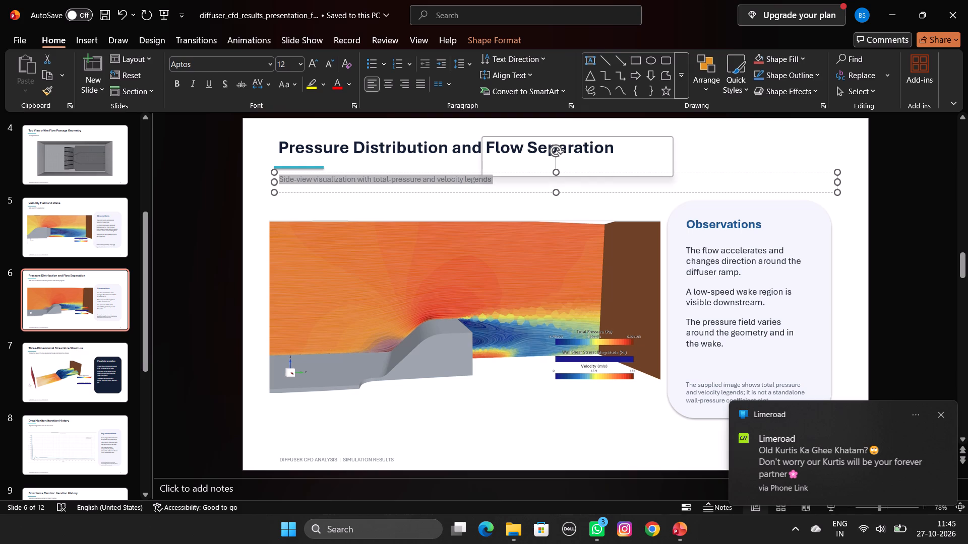
pyautogui.press('BackSpace')
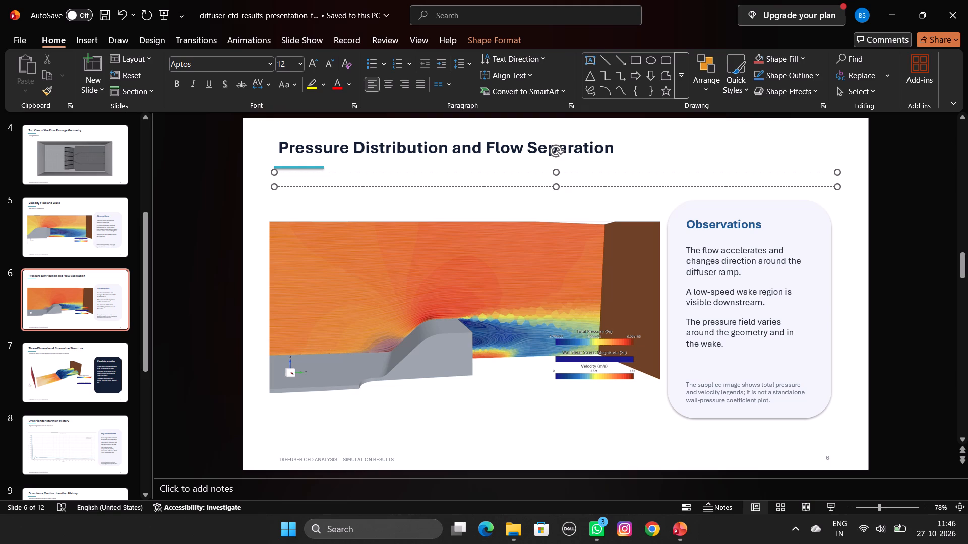
# Review slides 7 to 12, from Three-Dimensional Streamline Structure to the conclusion, and return to the Drag Force vs Downforce chart.
pyautogui.click(77, 350)
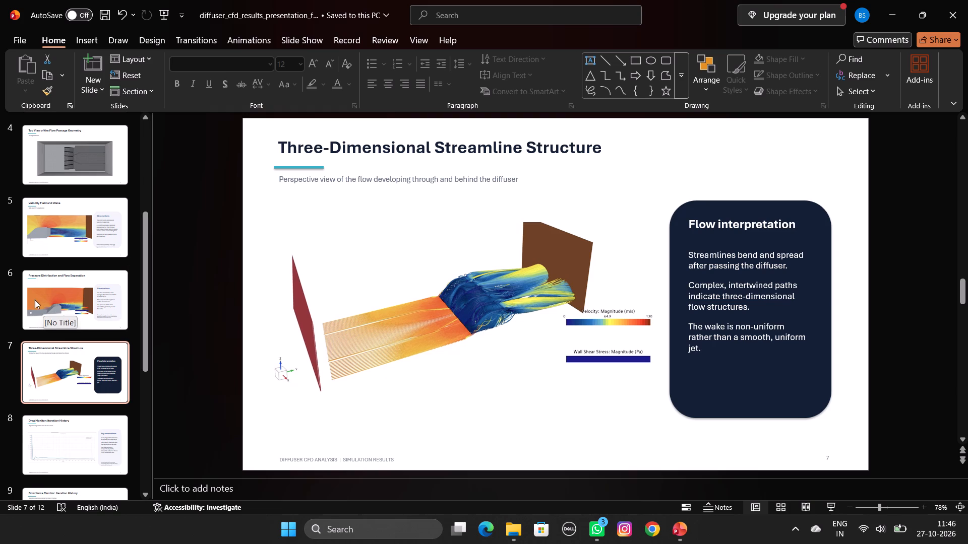
pyautogui.scroll(-1, 31, 298)
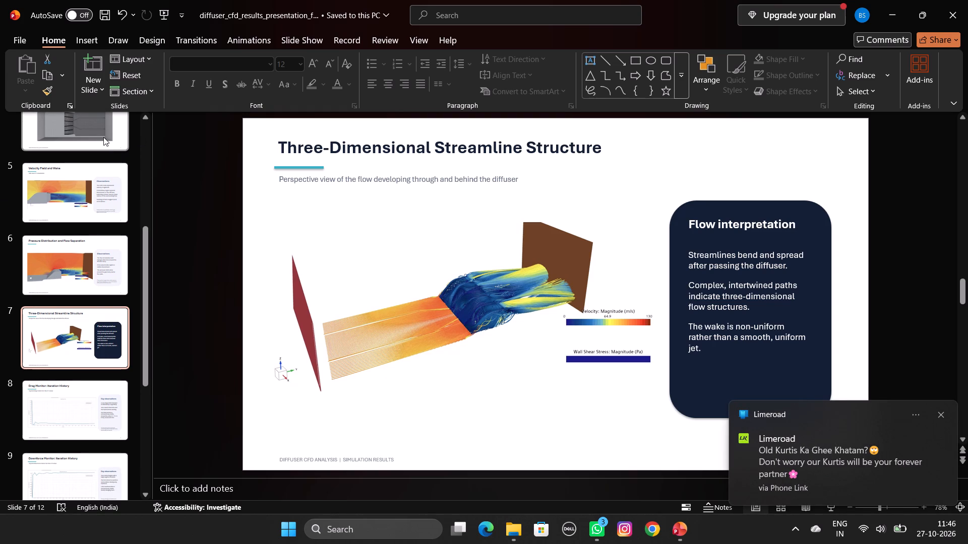
pyautogui.scroll(-2, 51, 120)
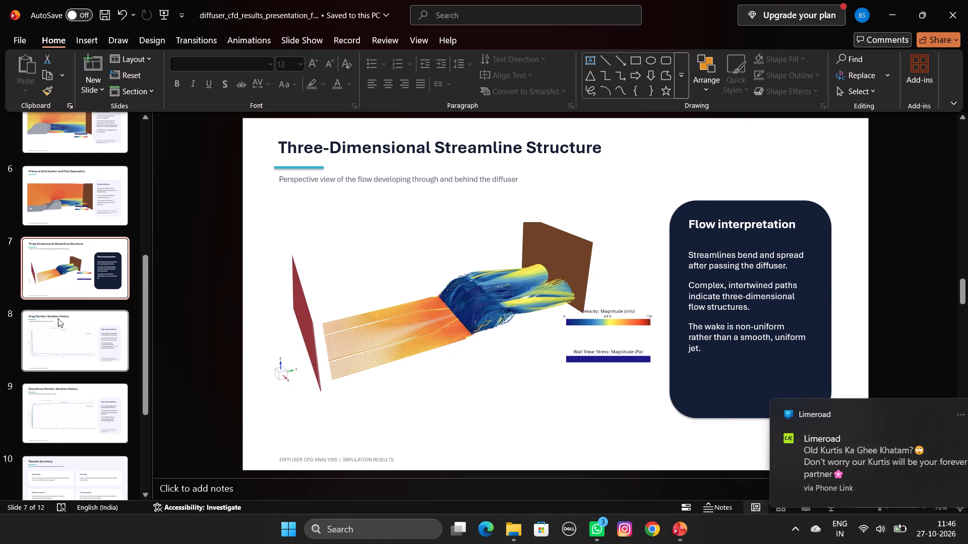
pyautogui.click(71, 330)
pyautogui.scroll(-2, 68, 307)
pyautogui.click(80, 357)
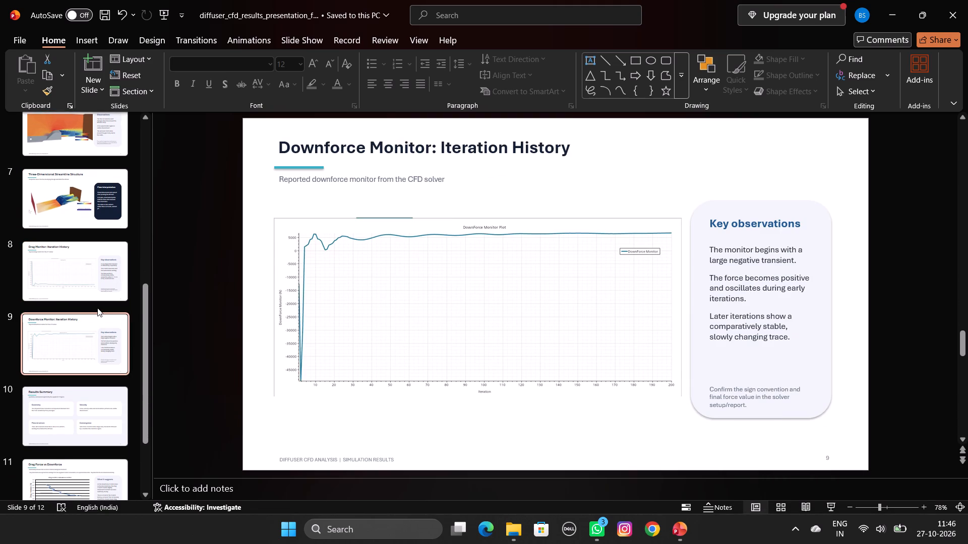
pyautogui.scroll(-1, 50, 298)
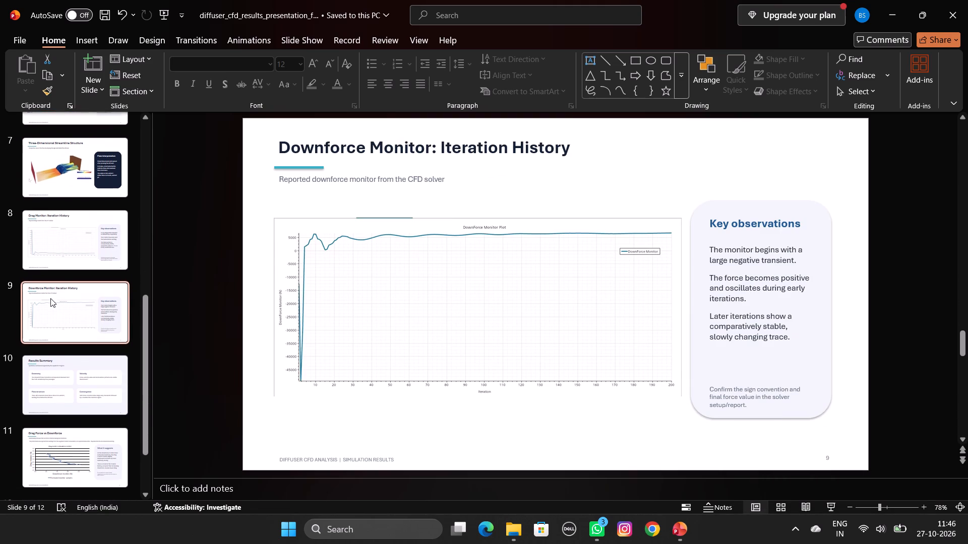
pyautogui.click(85, 396)
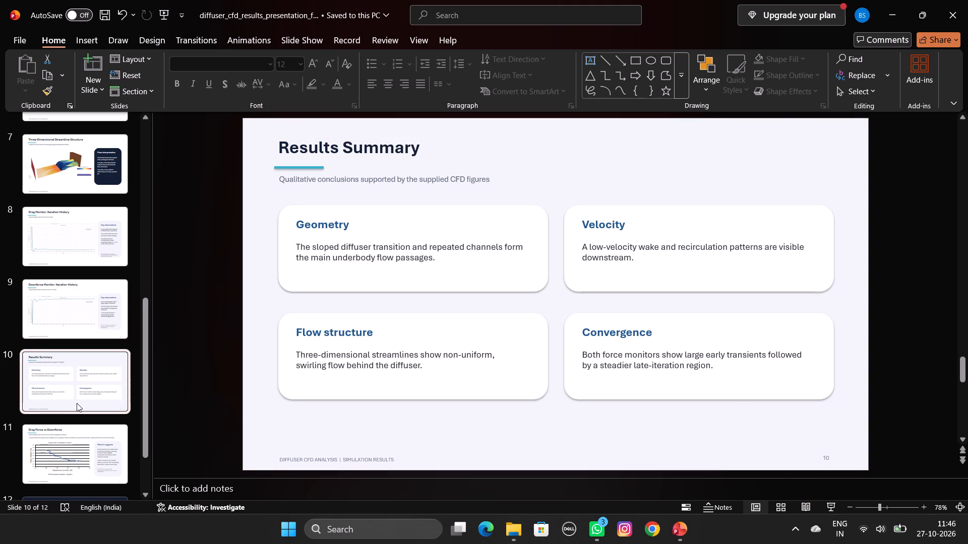
pyautogui.click(86, 458)
pyautogui.scroll(-4, 52, 361)
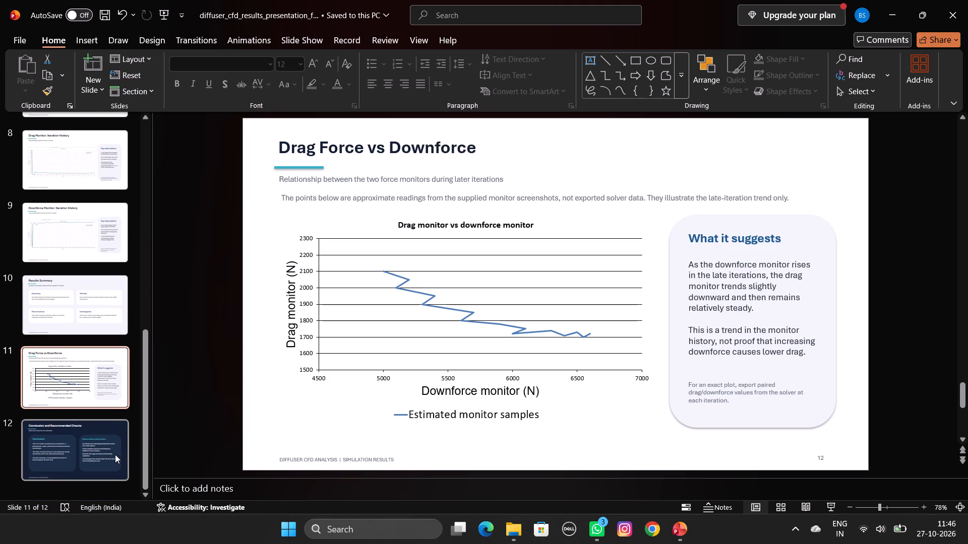
pyautogui.click(115, 454)
pyautogui.click(85, 394)
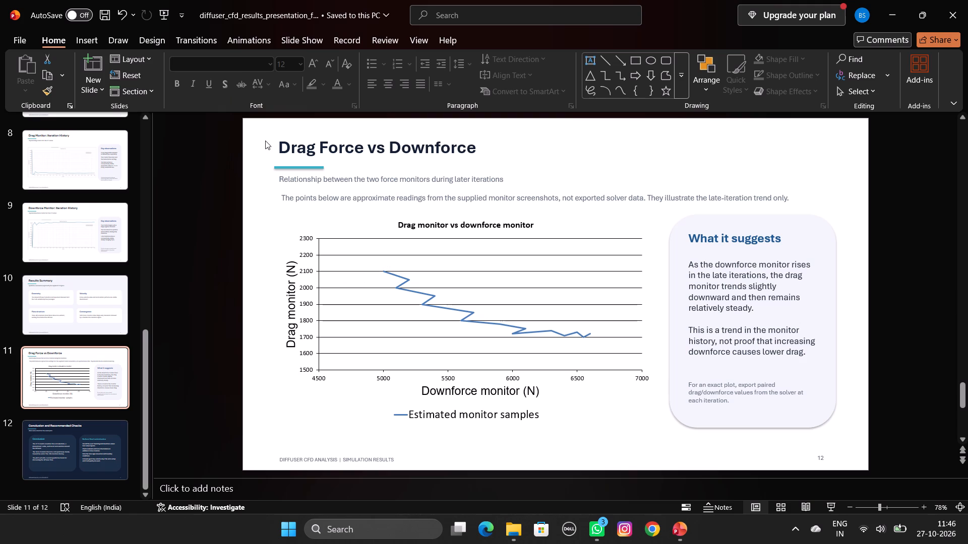
pyautogui.rightClick(491, 251)
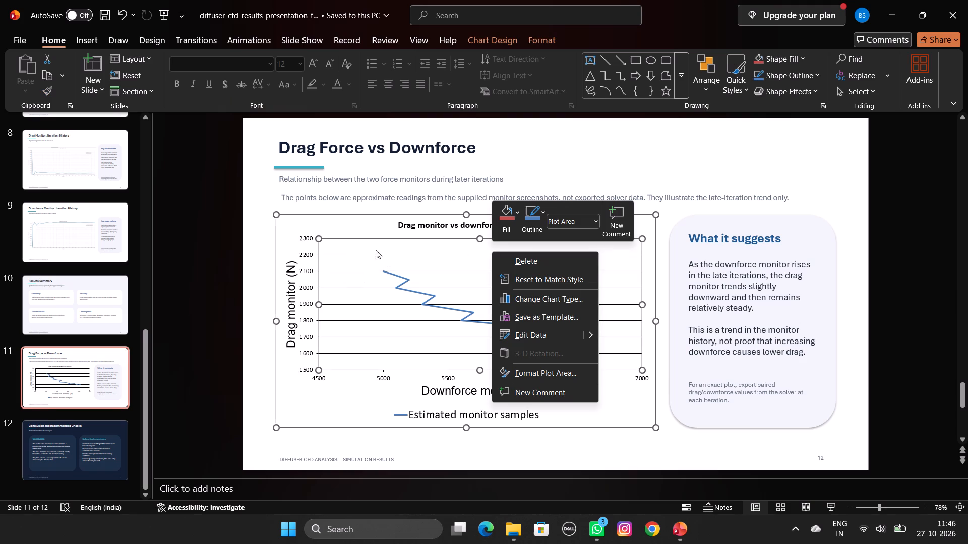
pyautogui.click(209, 219)
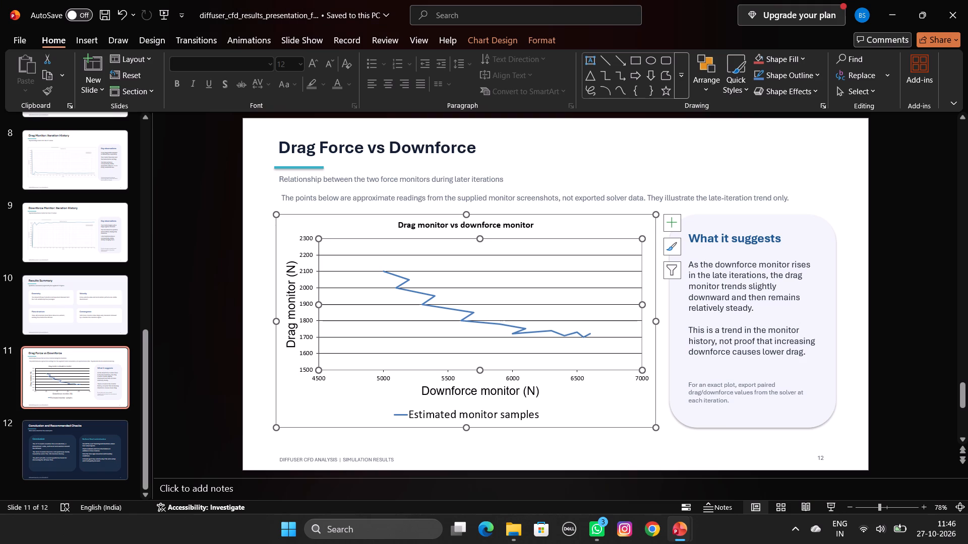
# Delete the note about approximate monitor readings above the chart on slide 11, Drag Force vs Downforce.
pyautogui.moveTo(282, 196); pyautogui.dragTo(805, 183)
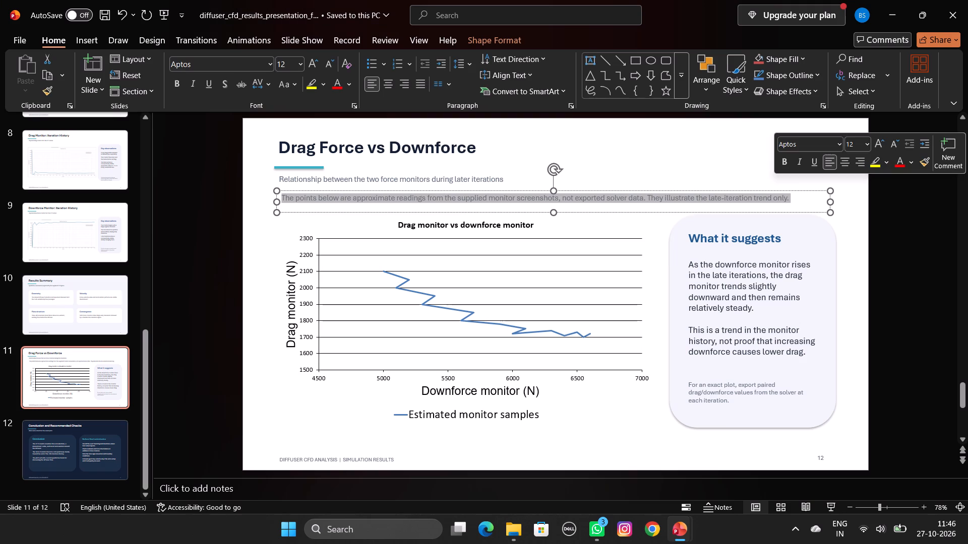
pyautogui.press('BackSpace')
pyautogui.click(726, 183)
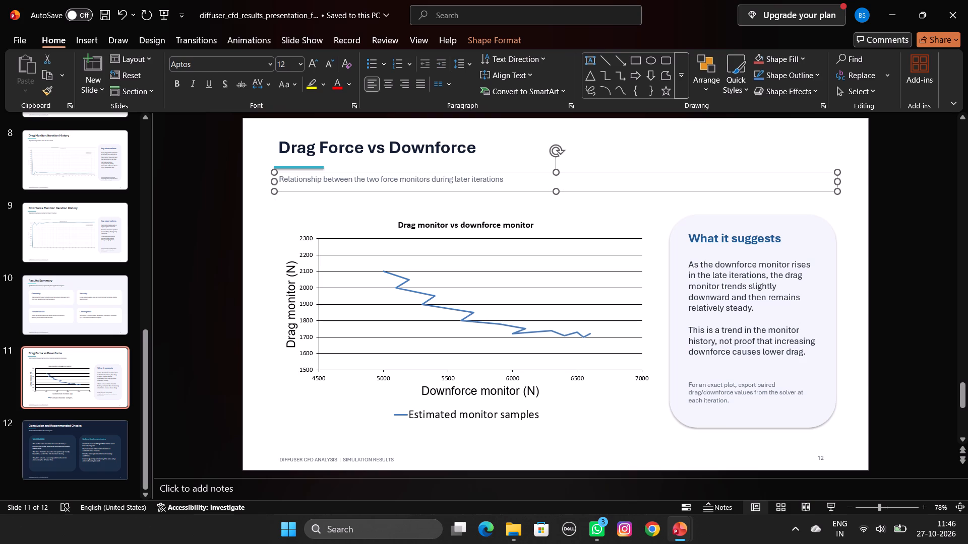
pyautogui.moveTo(918, 173); pyautogui.dragTo(913, 174)
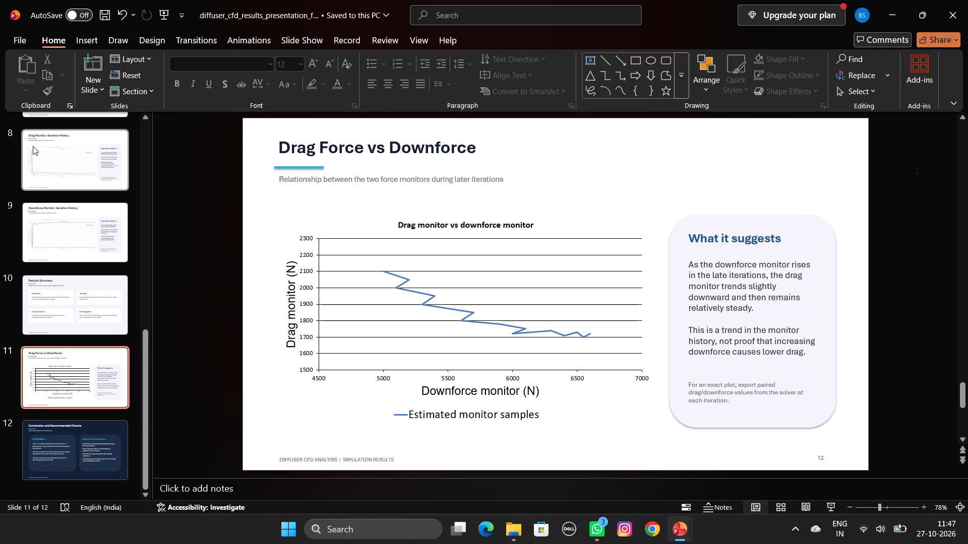
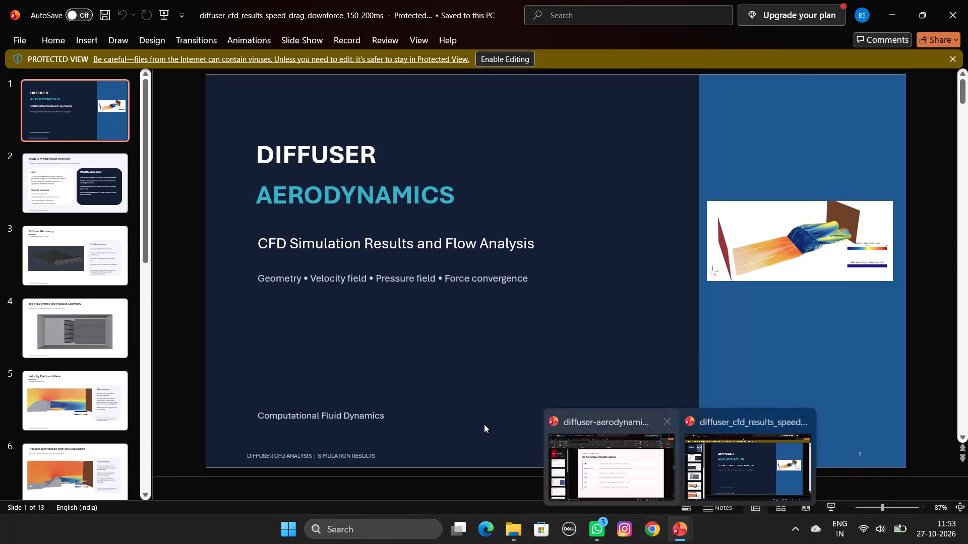
# Review the slides from Study Aim and Result Overview to Conclusion and Recommended Checks, and return to Results Summary.
pyautogui.click(67, 171)
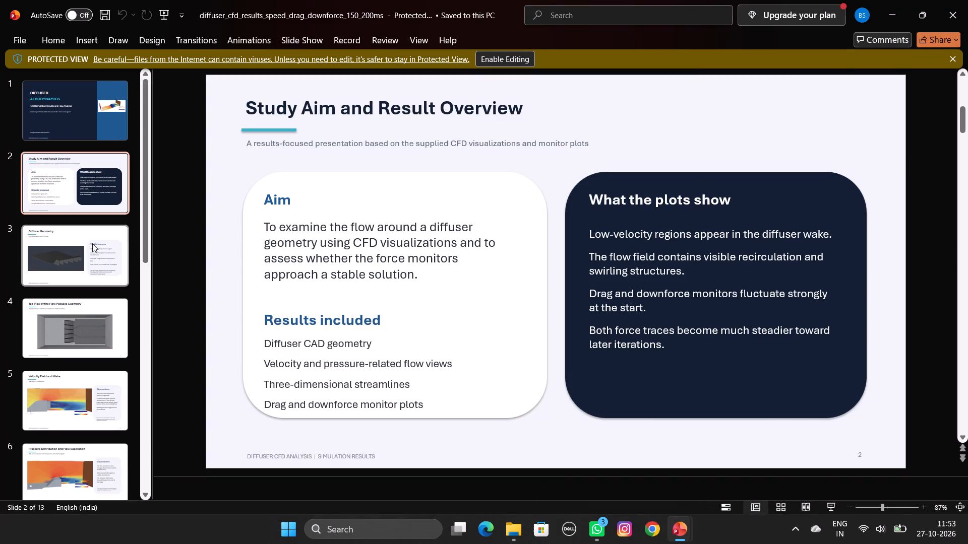
pyautogui.click(93, 249)
pyautogui.click(94, 320)
pyautogui.scroll(-1, 85, 366)
pyautogui.click(80, 371)
pyautogui.click(80, 418)
pyautogui.scroll(-3, 79, 418)
pyautogui.click(79, 418)
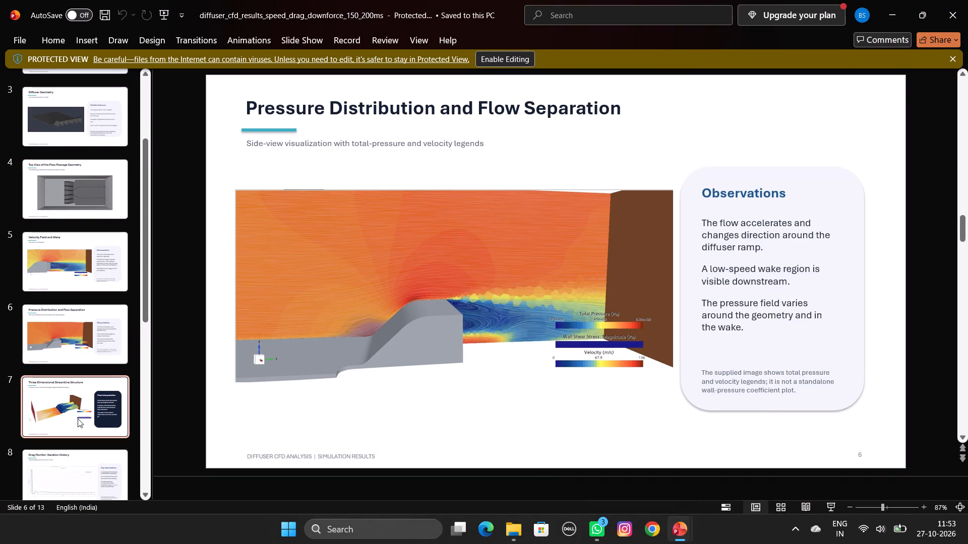
pyautogui.scroll(-2, 77, 420)
pyautogui.click(80, 426)
pyautogui.scroll(-2, 79, 426)
pyautogui.moveTo(80, 357); pyautogui.dragTo(83, 362)
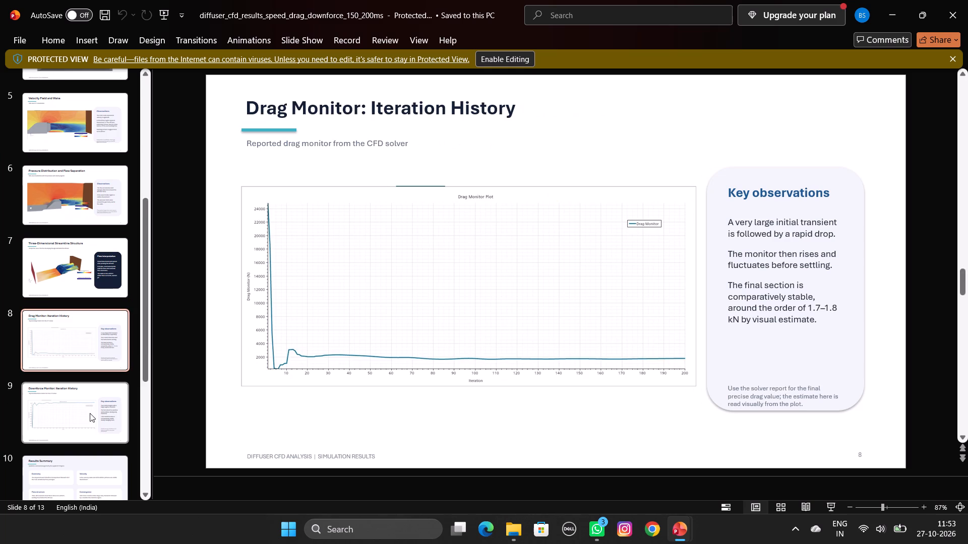
pyautogui.click(90, 413)
pyautogui.scroll(-2, 90, 413)
pyautogui.click(89, 412)
pyautogui.scroll(-2, 88, 416)
pyautogui.click(85, 417)
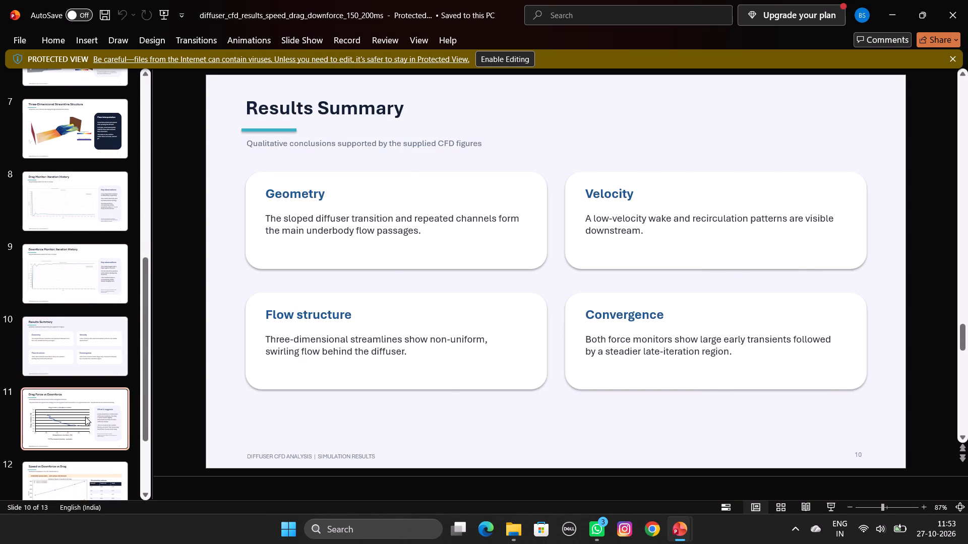
pyautogui.scroll(-3, 83, 414)
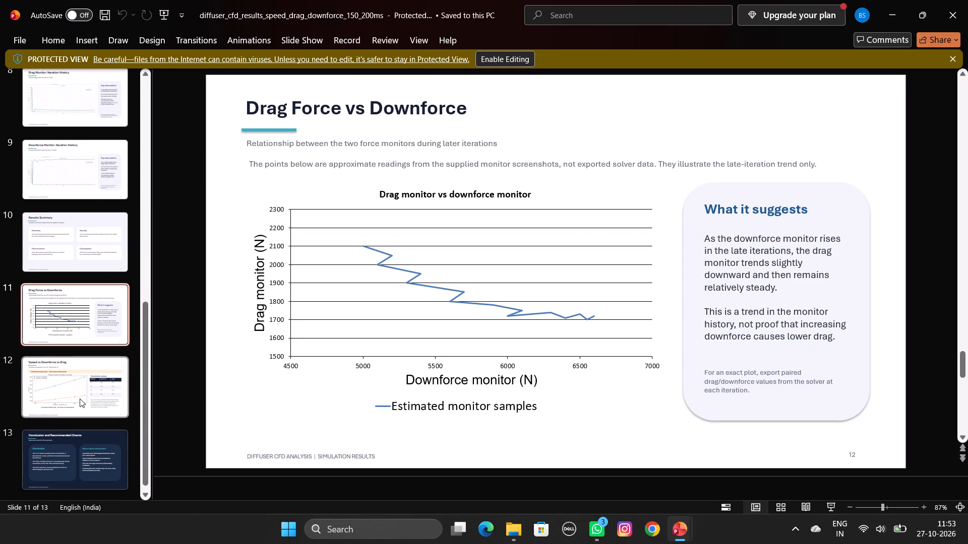
pyautogui.scroll(-3, 79, 397)
pyautogui.moveTo(86, 451); pyautogui.dragTo(82, 442)
pyautogui.scroll(3, 84, 402)
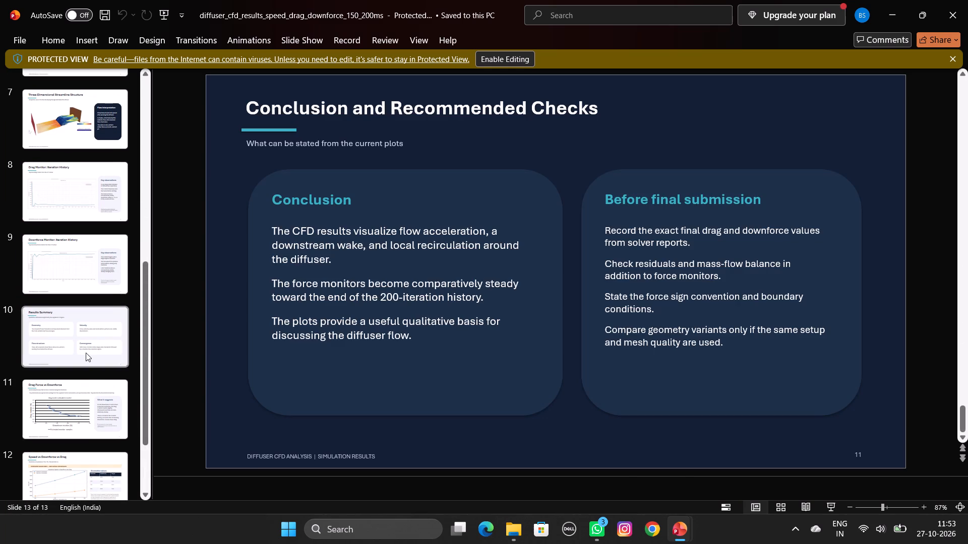
pyautogui.click(86, 353)
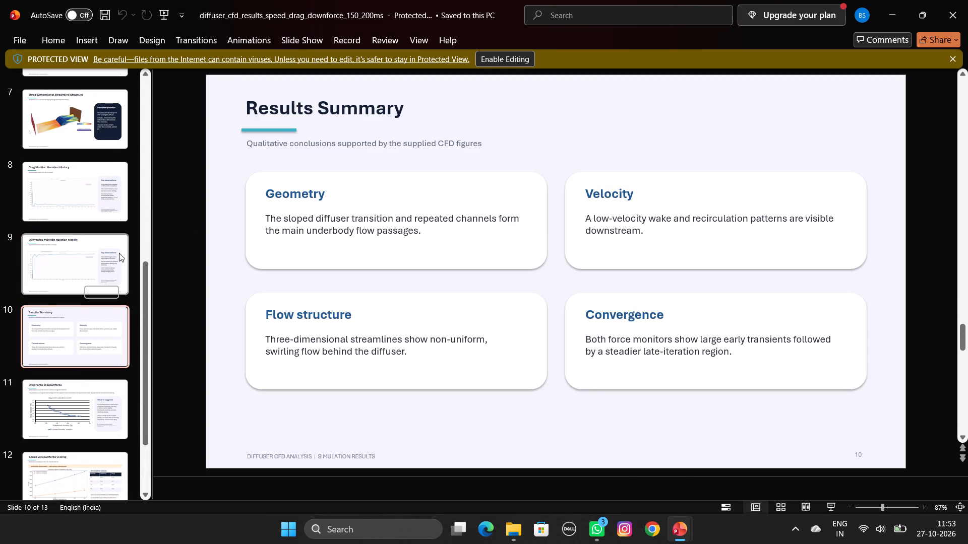
pyautogui.moveTo(107, 334); pyautogui.dragTo(107, 357)
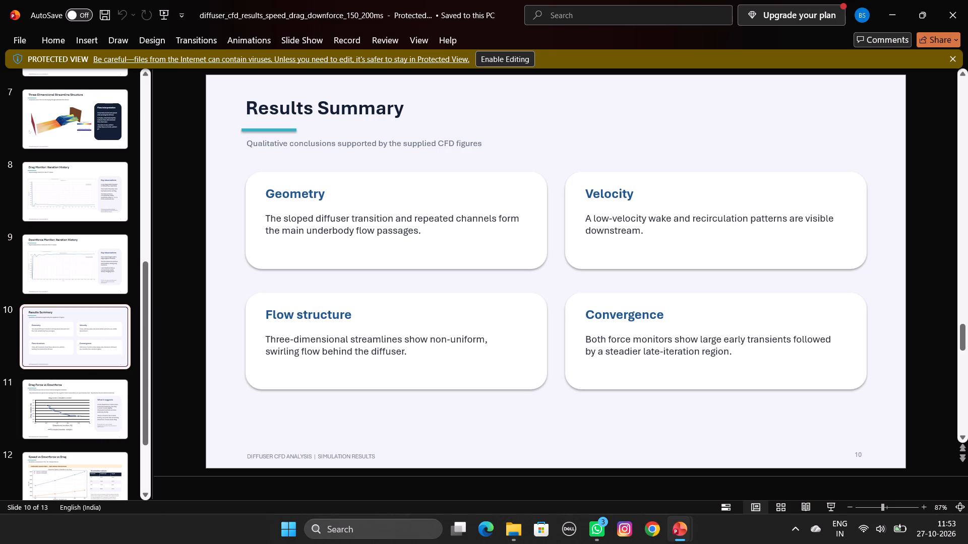
pyautogui.moveTo(107, 357); pyautogui.dragTo(102, 415)
# Enable editing of the diffuser_cfd_results_speed_drag_downforce_150_200ms presentation.
pyautogui.click(514, 56)
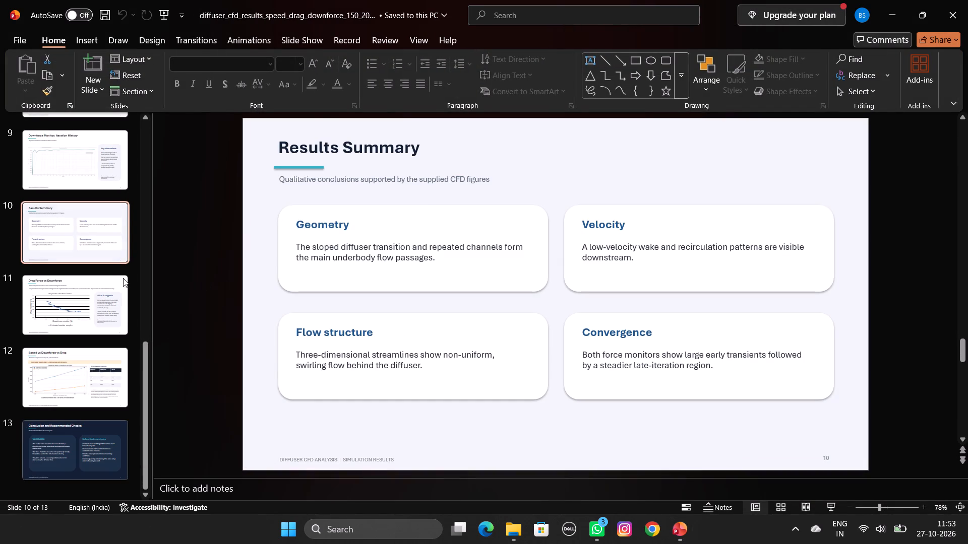
# Delete the "ESTIMATED VALUES ONLY — NOT ACTUAL CFD RESULTS" text and its banner shape from slide 12, Speed vs Downforce vs Drag.
pyautogui.scroll(-5, 103, 281)
pyautogui.click(106, 396)
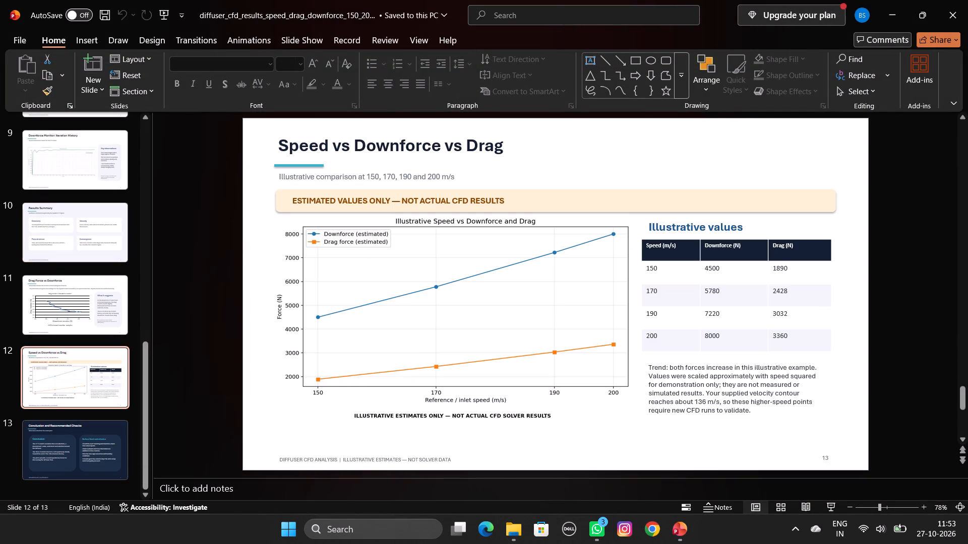
pyautogui.moveTo(292, 200); pyautogui.dragTo(532, 214)
pyautogui.press('BackSpace')
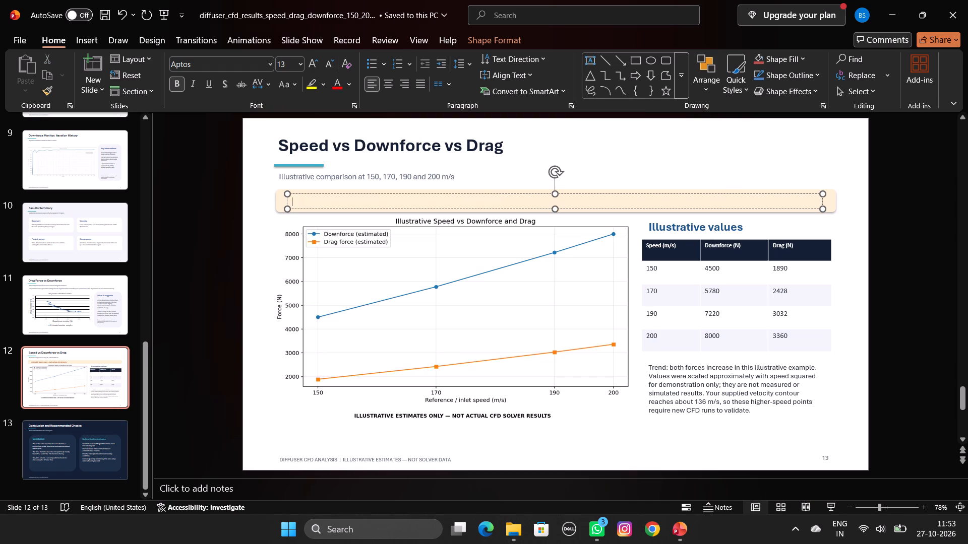
pyautogui.click(693, 200)
pyautogui.click(832, 198)
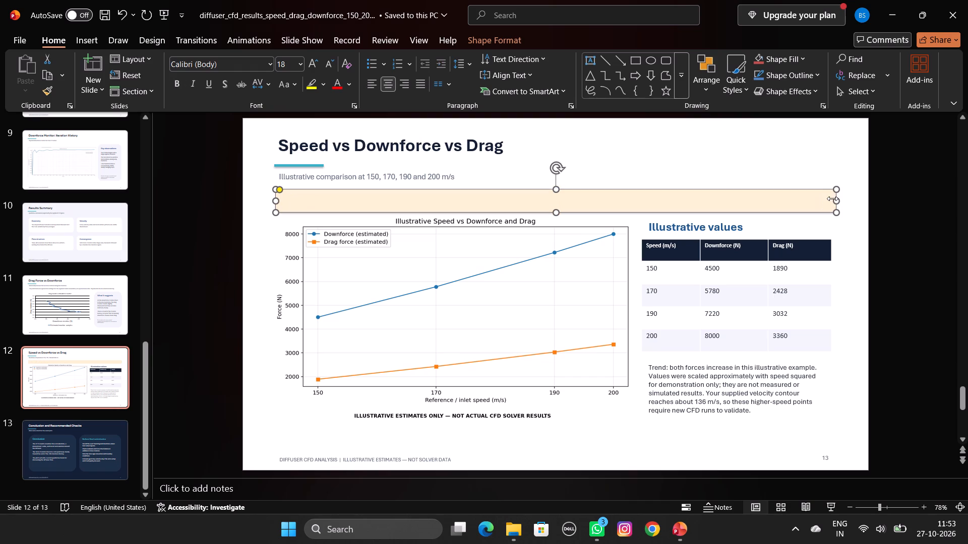
pyautogui.press('Delete')
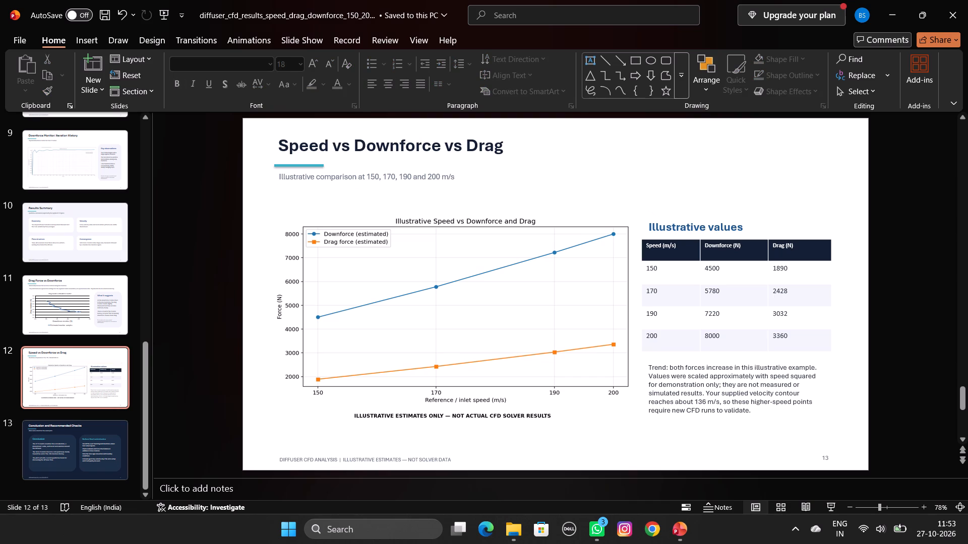
# Delete the subtitle "Illustrative comparison at 150, 170, 190 and 200 m/s" from slide 12.
pyautogui.click(280, 175)
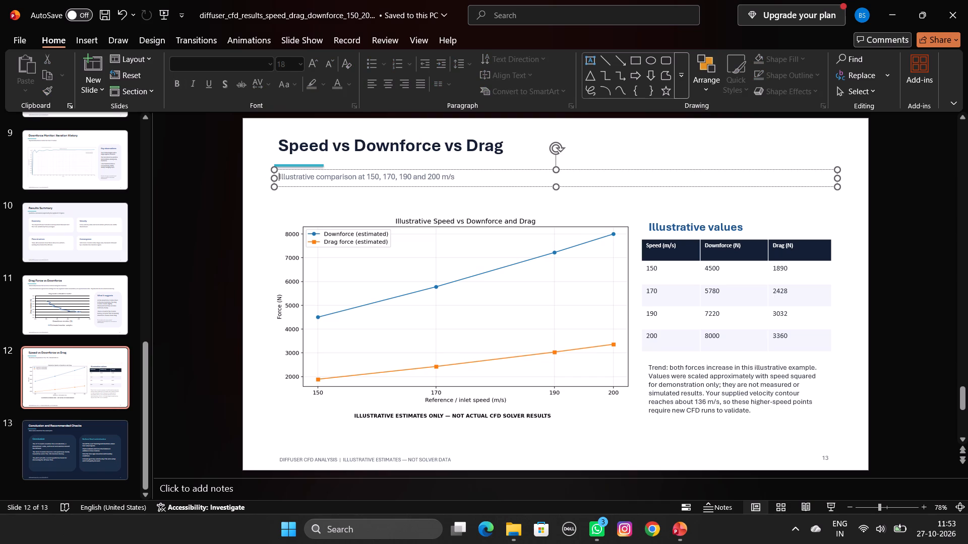
pyautogui.moveTo(280, 175); pyautogui.dragTo(456, 191)
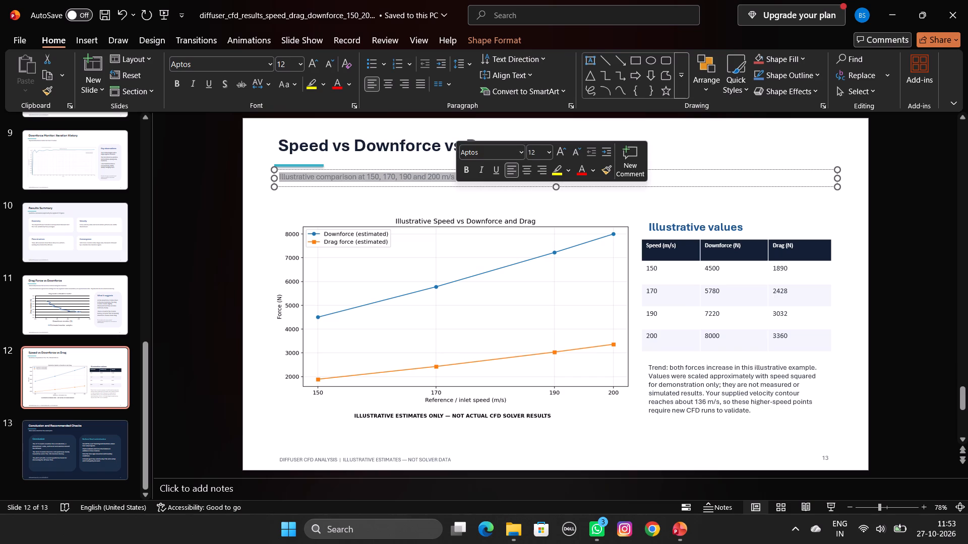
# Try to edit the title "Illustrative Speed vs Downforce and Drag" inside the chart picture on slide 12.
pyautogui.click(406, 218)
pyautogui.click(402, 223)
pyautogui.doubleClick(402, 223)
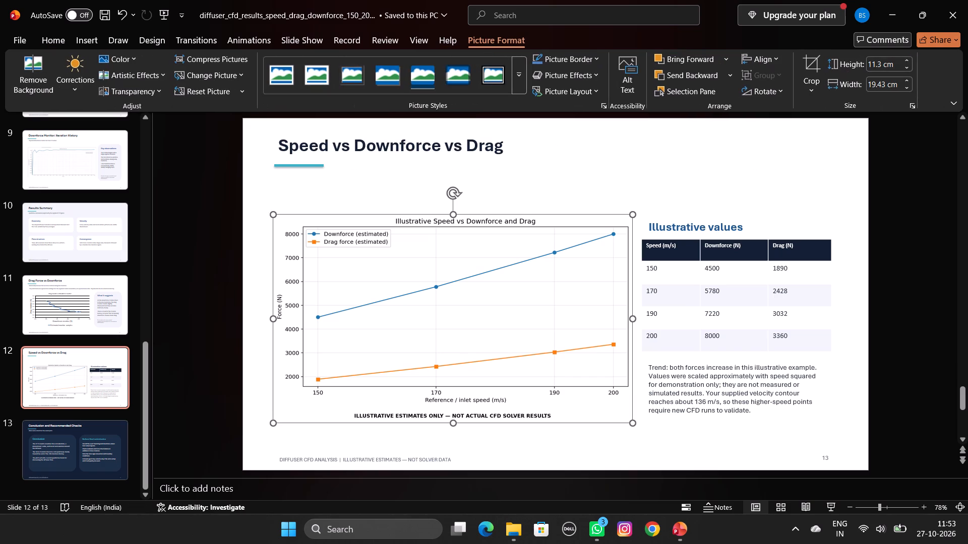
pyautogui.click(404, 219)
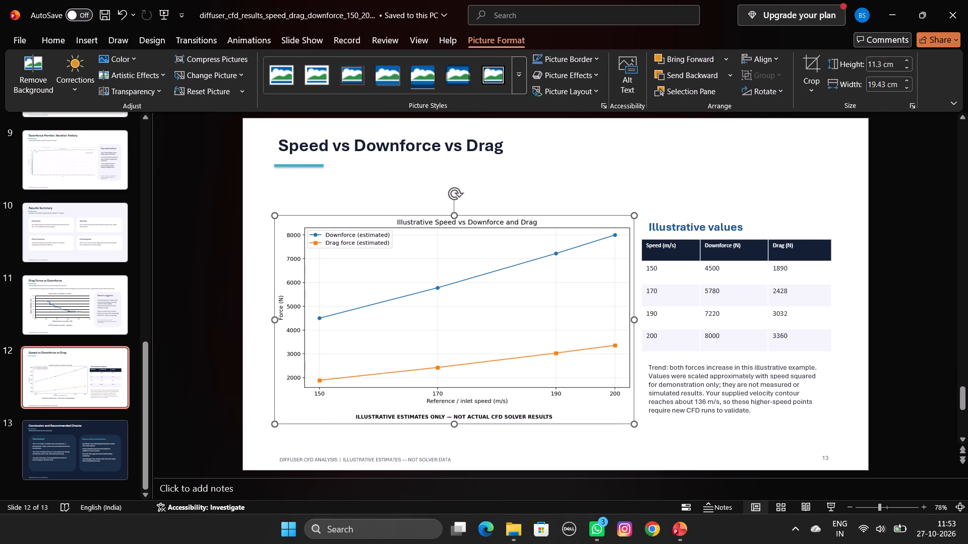
# Delete the heading "Illustrative values" above the speed, downforce and drag table on slide 12.
pyautogui.click(663, 230)
pyautogui.moveTo(743, 229); pyautogui.dragTo(735, 228)
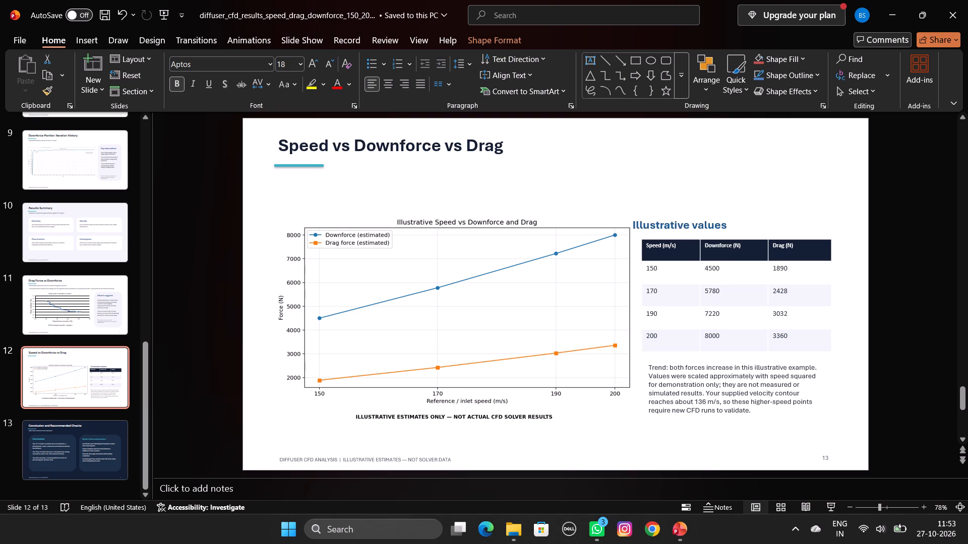
pyautogui.moveTo(735, 228); pyautogui.dragTo(753, 228)
pyautogui.moveTo(751, 227); pyautogui.dragTo(675, 227)
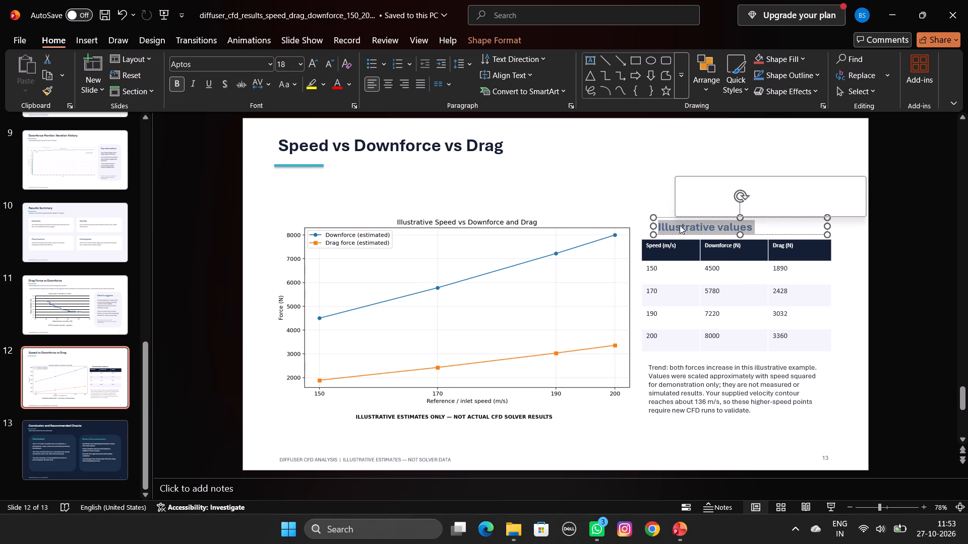
pyautogui.press('Delete')
pyautogui.click(755, 177)
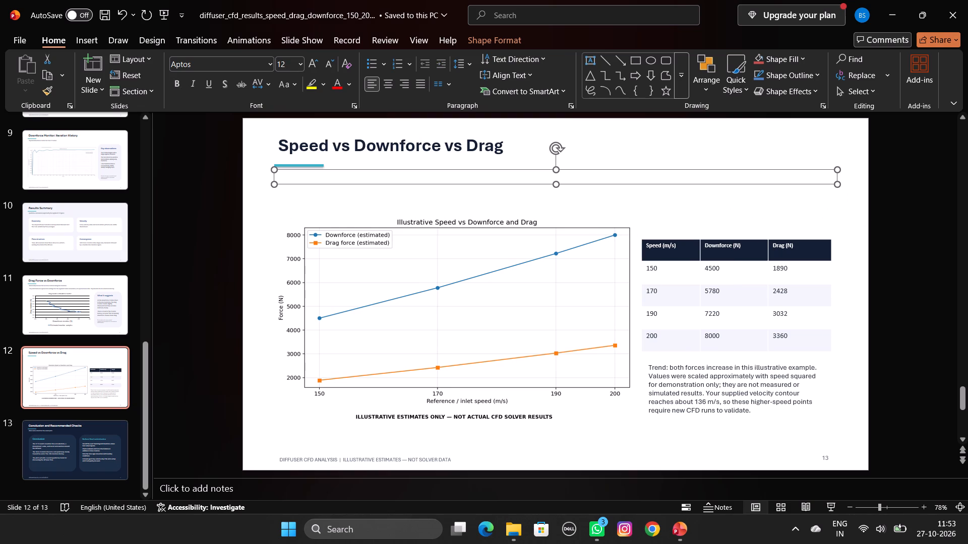
# Delete the Trend note about approximately scaled values below the table on slide 12.
pyautogui.moveTo(755, 367); pyautogui.dragTo(816, 373)
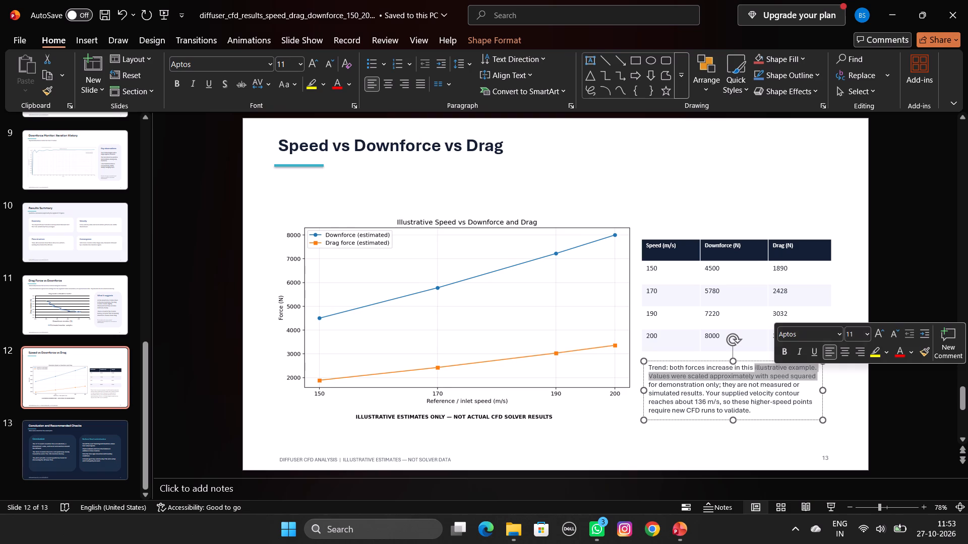
pyautogui.click(820, 381)
pyautogui.moveTo(756, 417); pyautogui.dragTo(710, 390)
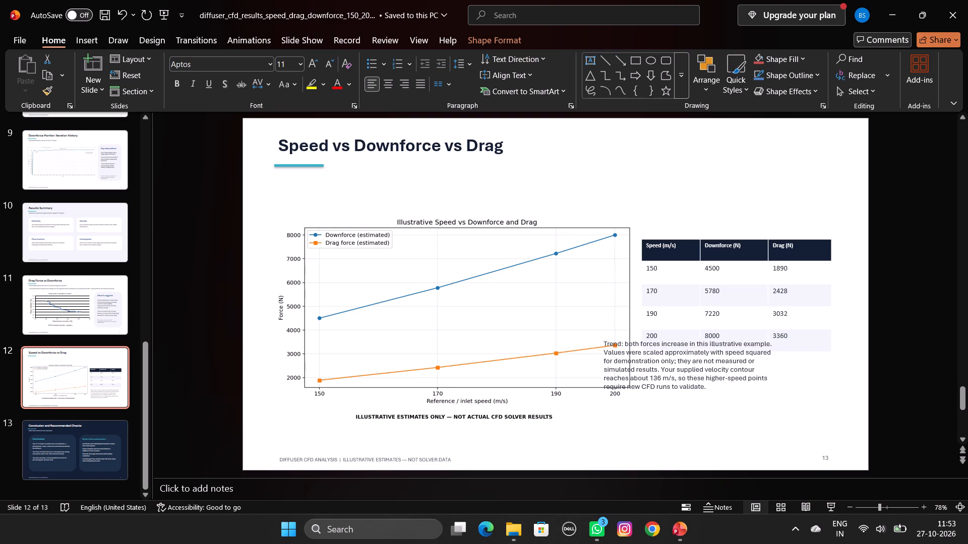
pyautogui.moveTo(710, 390); pyautogui.dragTo(763, 406)
pyautogui.moveTo(762, 401); pyautogui.dragTo(657, 351)
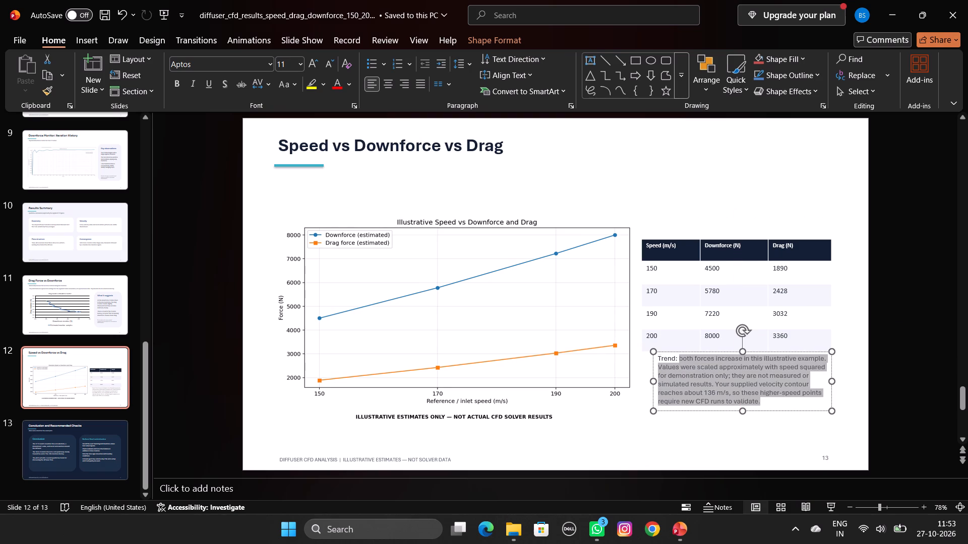
pyautogui.moveTo(657, 351); pyautogui.dragTo(651, 352)
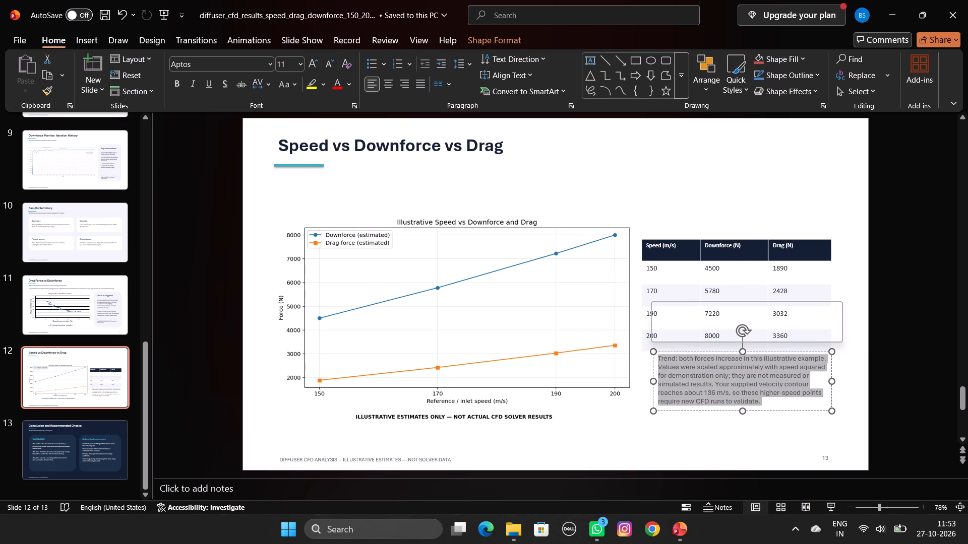
pyautogui.press('Delete')
pyautogui.click(623, 386)
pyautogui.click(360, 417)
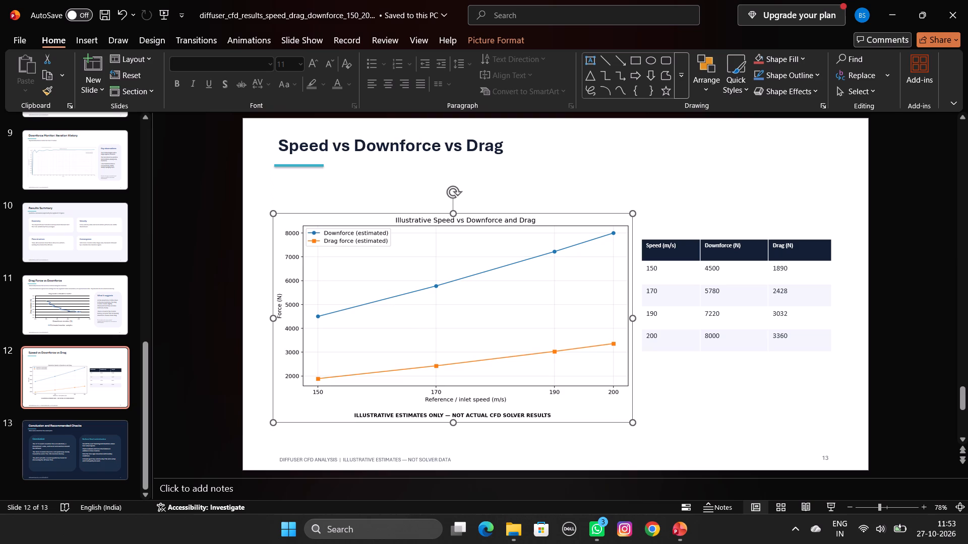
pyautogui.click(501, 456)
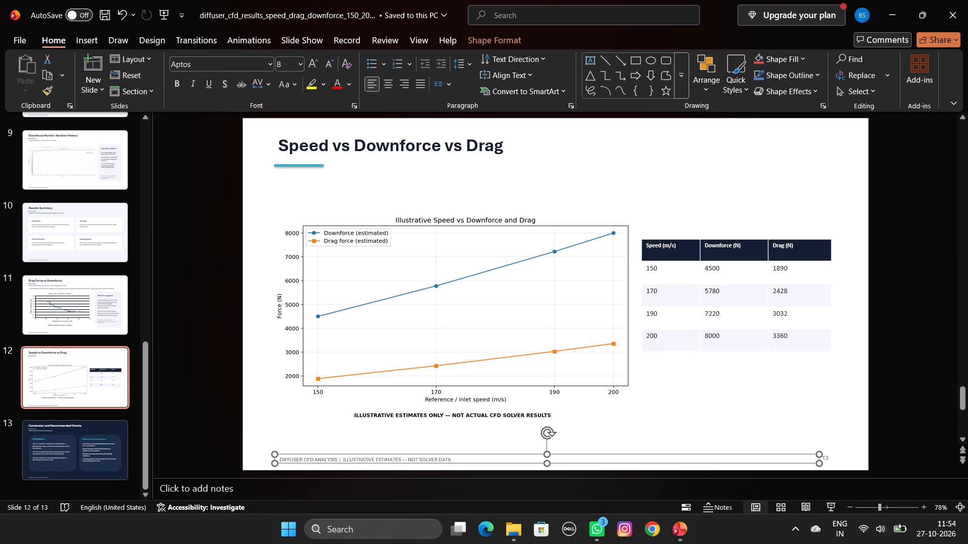
# Look back through the deck from slide 11, Drag Force vs Downforce, to the title slide.
pyautogui.click(52, 299)
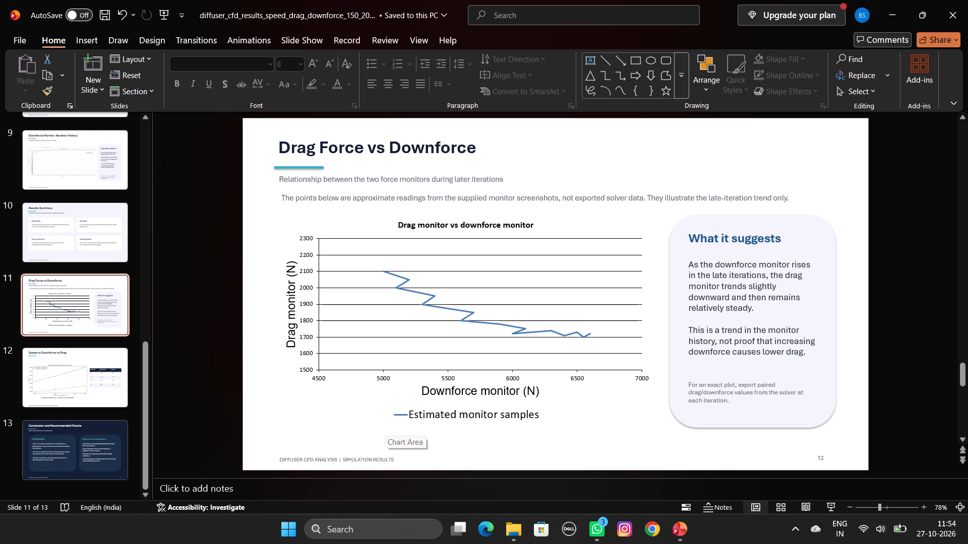
pyautogui.moveTo(65, 301); pyautogui.dragTo(66, 291)
pyautogui.scroll(5, 73, 225)
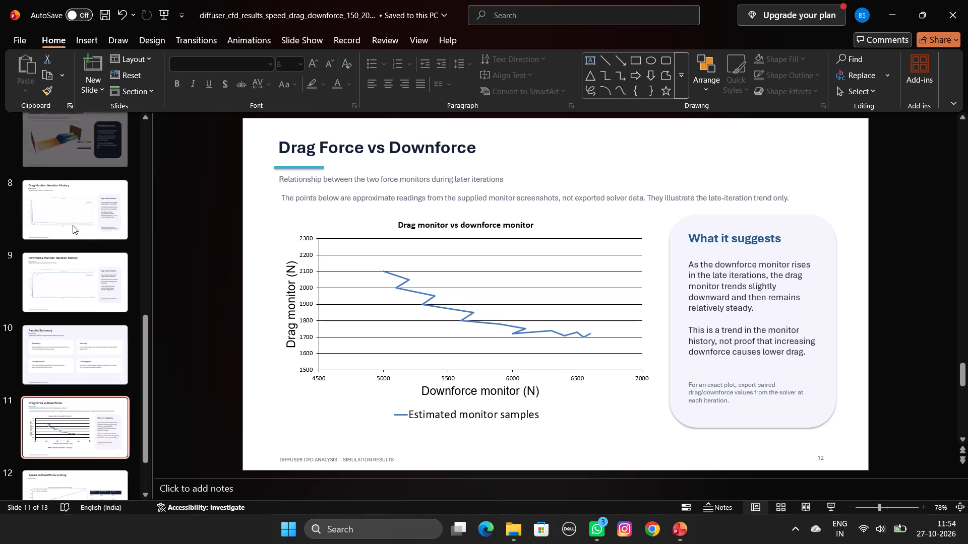
pyautogui.scroll(1, 73, 225)
pyautogui.click(96, 189)
pyautogui.scroll(6, 100, 191)
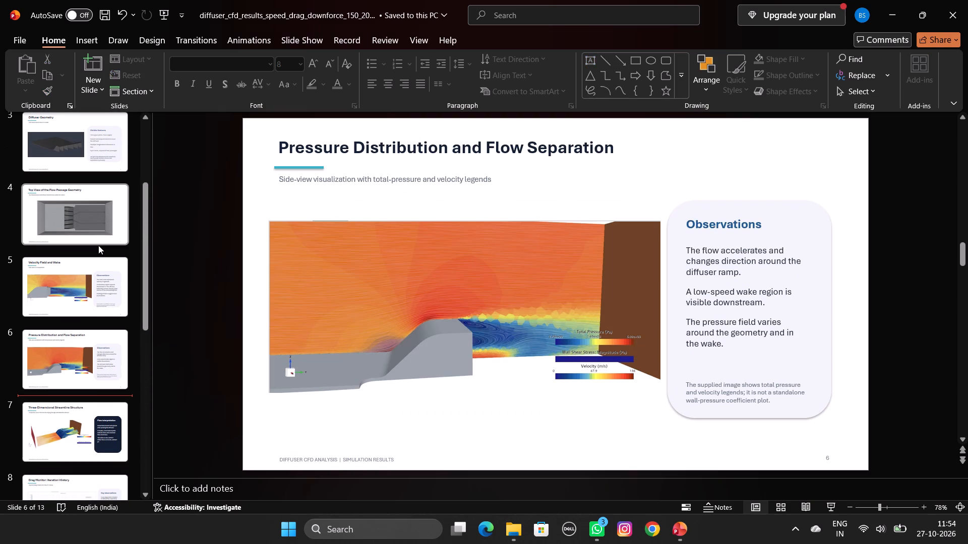
pyautogui.click(98, 245)
pyautogui.scroll(6, 95, 244)
pyautogui.click(100, 171)
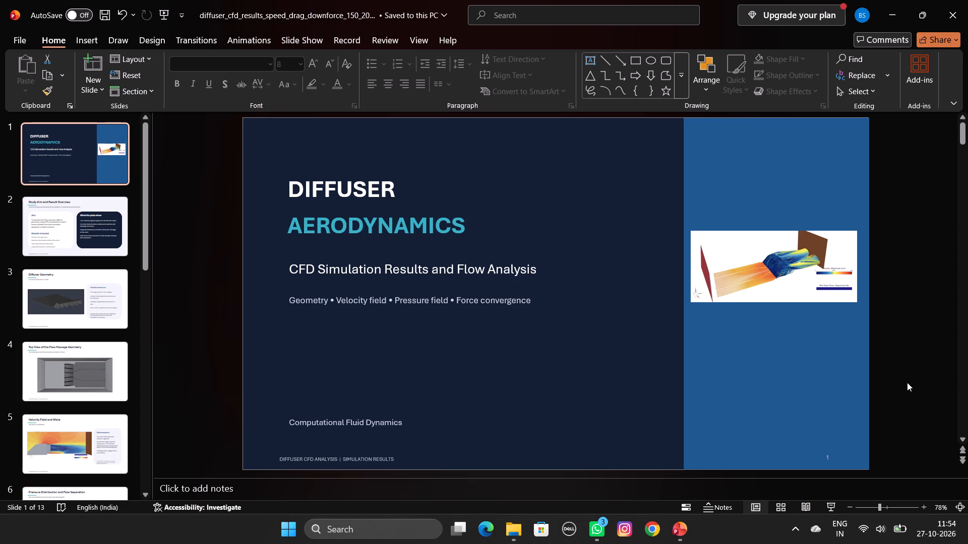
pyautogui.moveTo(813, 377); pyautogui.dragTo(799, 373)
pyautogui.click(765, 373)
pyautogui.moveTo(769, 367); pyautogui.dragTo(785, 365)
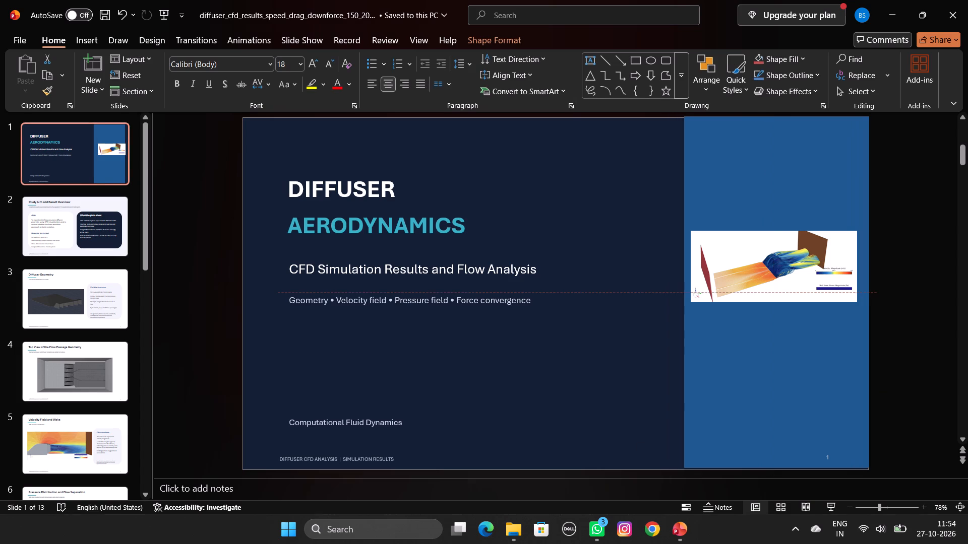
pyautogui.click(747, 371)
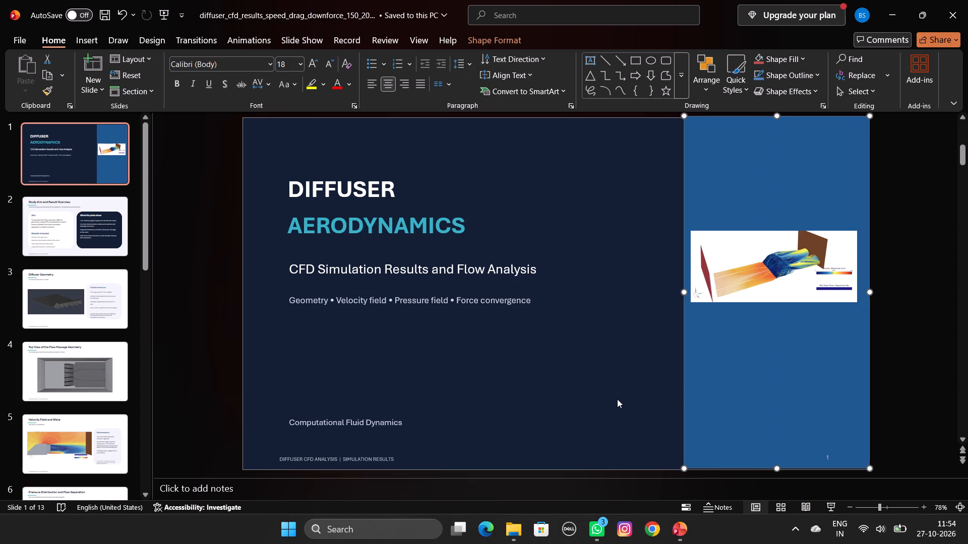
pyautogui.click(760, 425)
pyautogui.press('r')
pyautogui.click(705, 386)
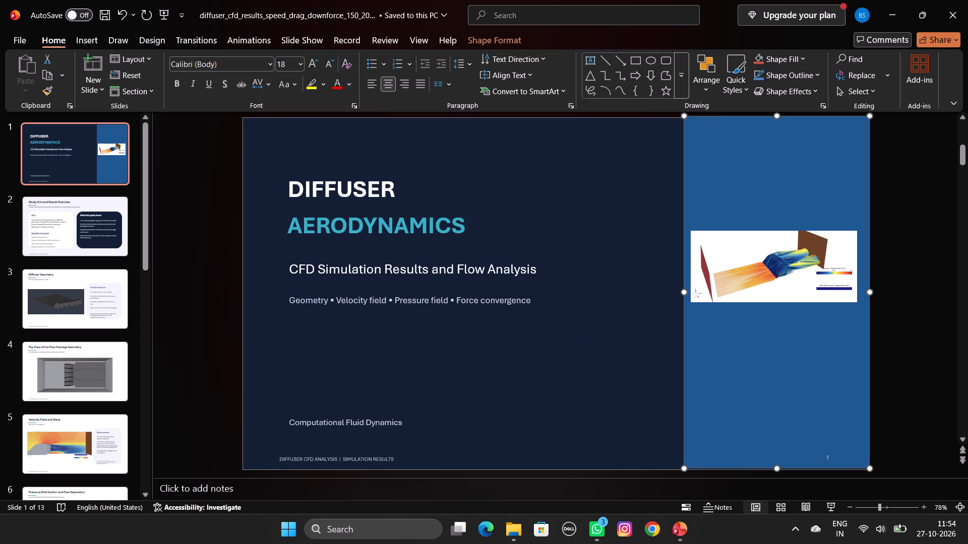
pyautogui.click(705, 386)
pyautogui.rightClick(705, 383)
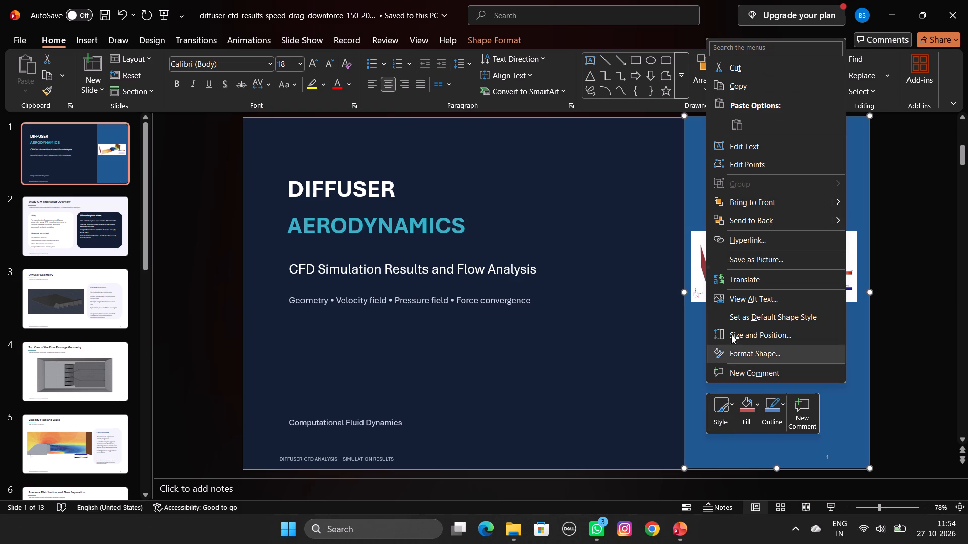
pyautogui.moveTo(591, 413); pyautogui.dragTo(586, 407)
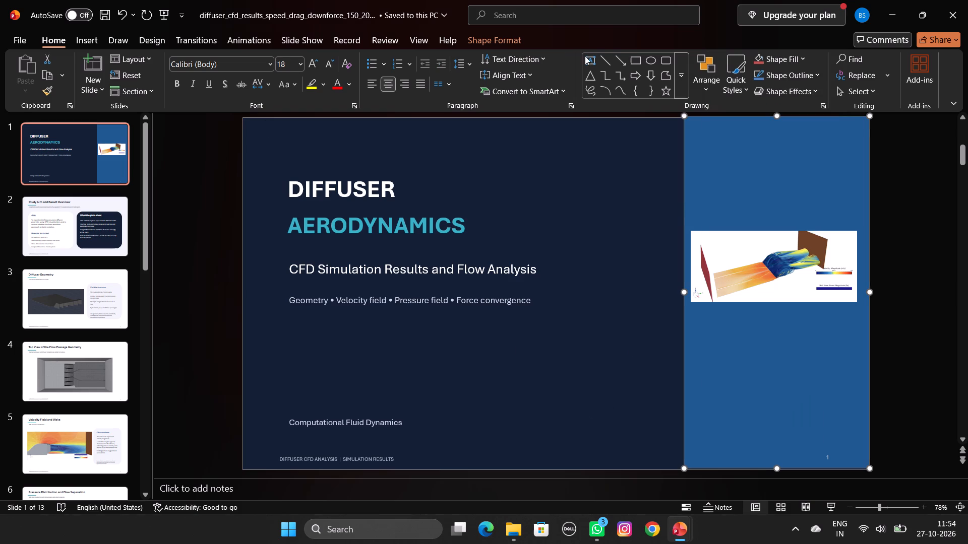
# Add a text box on the title slide's blue panel below the streamline picture with the first team member's name and ID number.
pyautogui.click(589, 60)
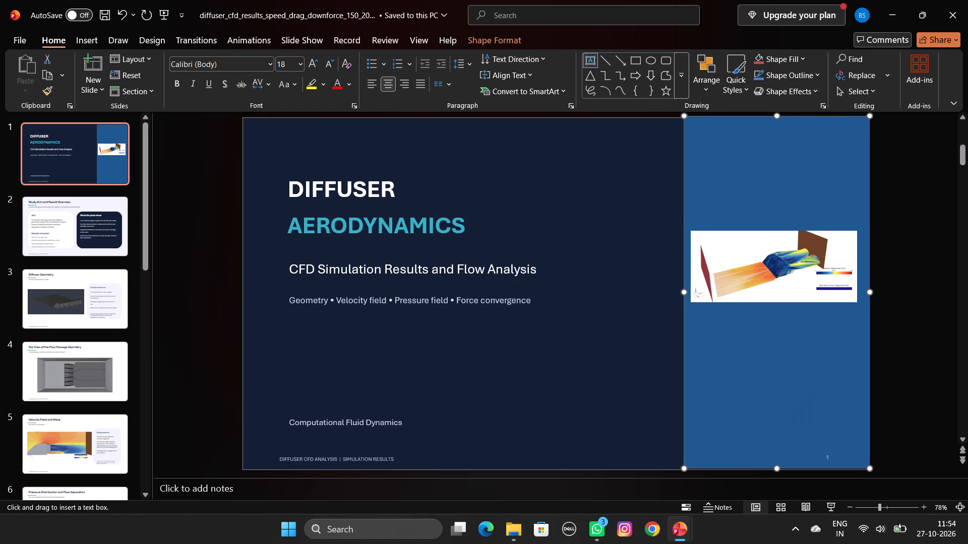
pyautogui.moveTo(702, 369); pyautogui.dragTo(855, 455)
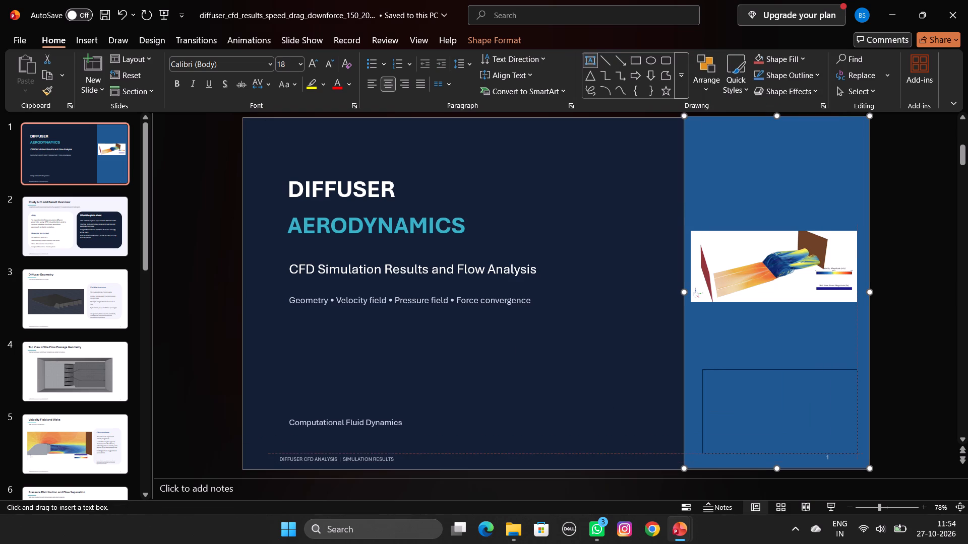
pyautogui.moveTo(855, 455); pyautogui.dragTo(854, 454)
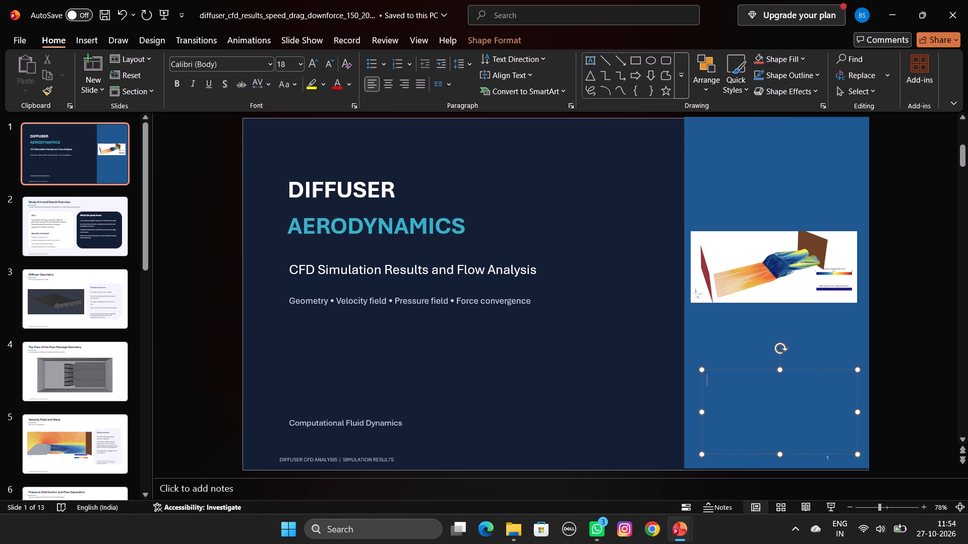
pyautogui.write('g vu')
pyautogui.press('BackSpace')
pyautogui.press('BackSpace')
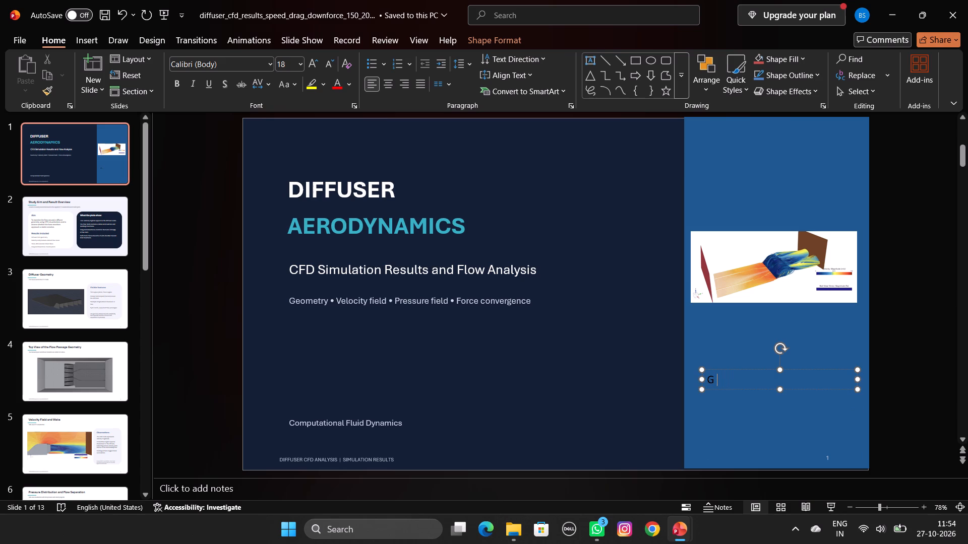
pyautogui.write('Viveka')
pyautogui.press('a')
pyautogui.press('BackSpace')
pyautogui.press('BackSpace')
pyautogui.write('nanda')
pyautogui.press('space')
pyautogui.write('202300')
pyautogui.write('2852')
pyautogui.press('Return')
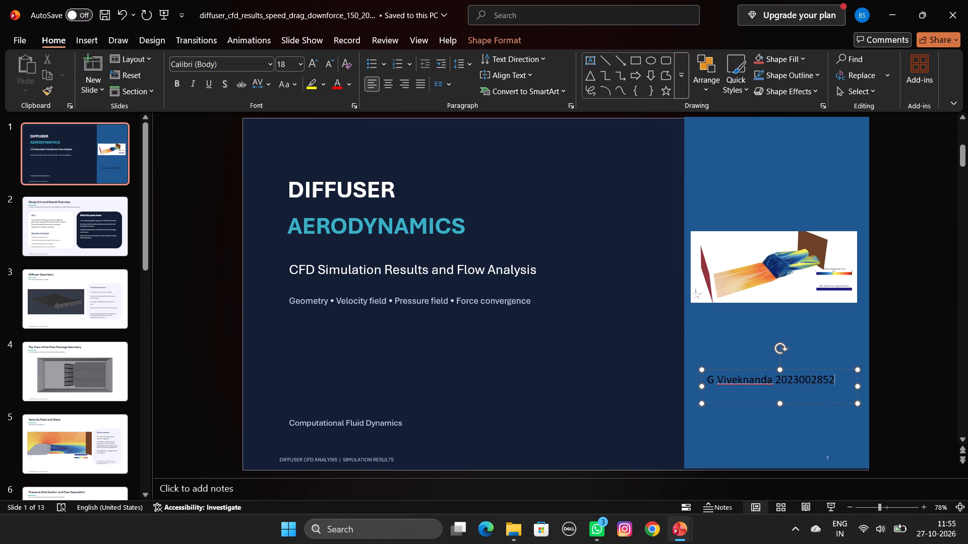
# Enter the second team member's name and ID number on a new line of the title slide text box.
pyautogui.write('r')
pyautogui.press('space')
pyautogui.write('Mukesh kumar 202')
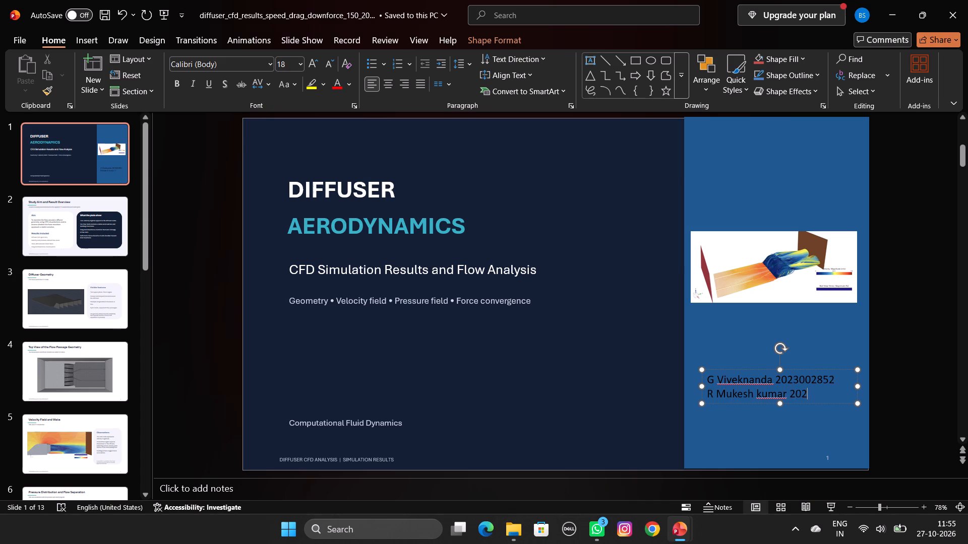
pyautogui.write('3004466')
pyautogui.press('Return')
# Enter the third team member's name and full ID number on the third line of the title slide text box.
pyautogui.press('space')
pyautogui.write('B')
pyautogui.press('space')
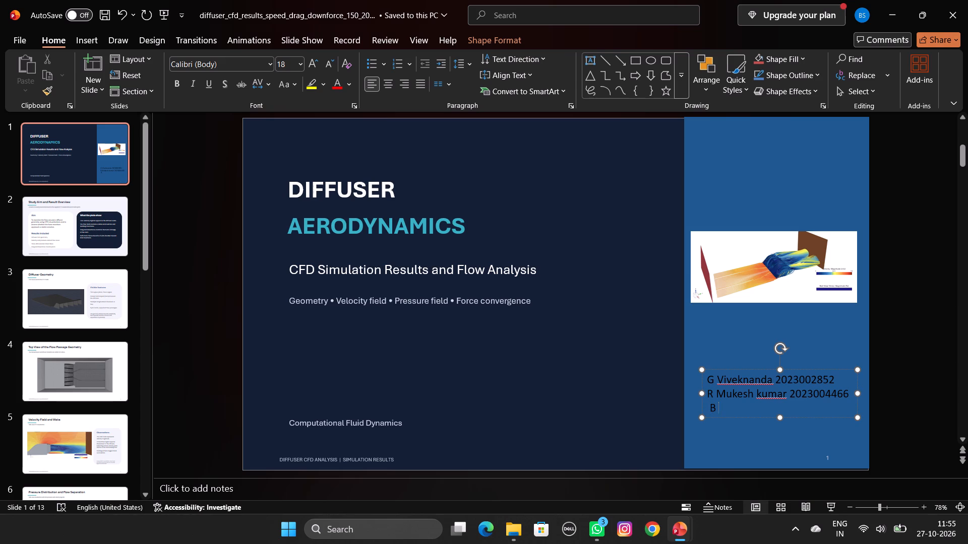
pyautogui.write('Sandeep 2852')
pyautogui.click(765, 407)
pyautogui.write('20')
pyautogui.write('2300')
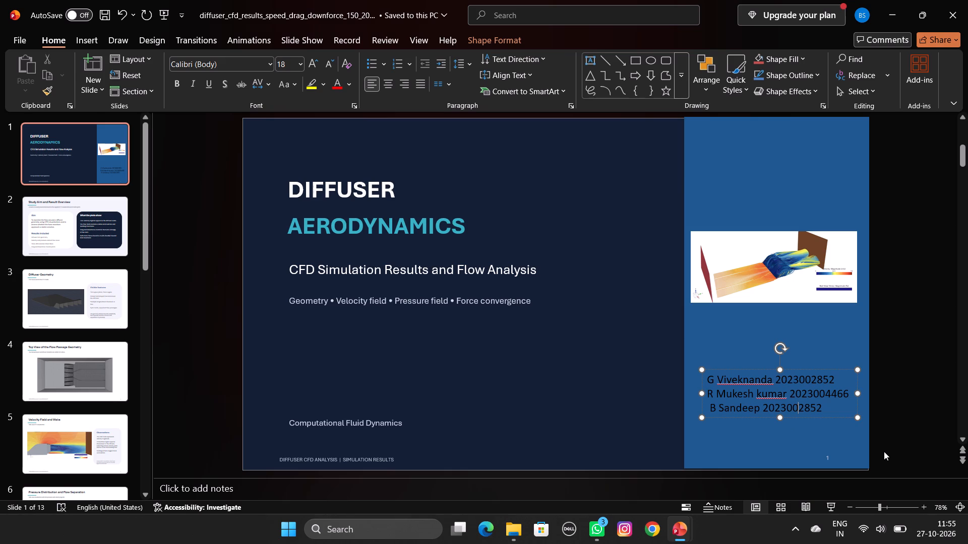
pyautogui.rightClick(252, 344)
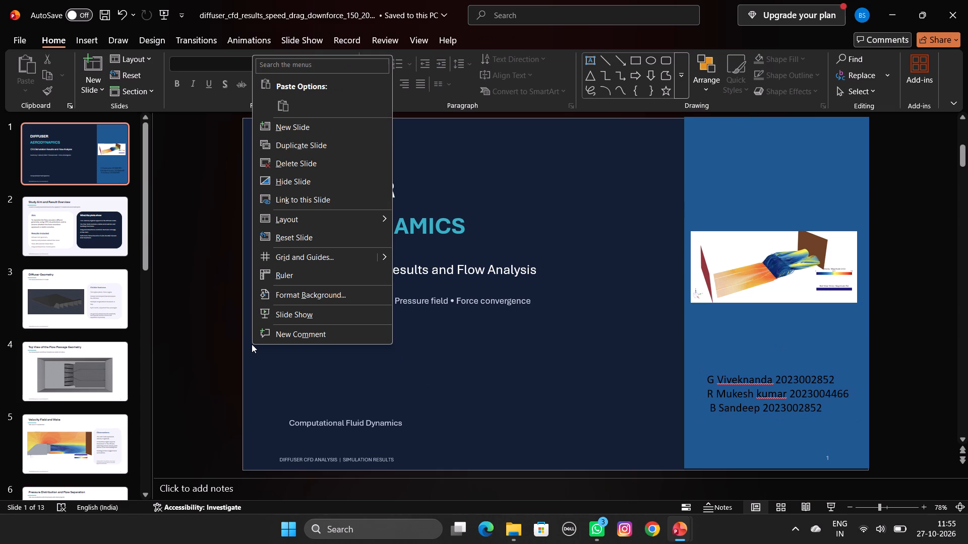
pyautogui.scroll(-1, 252, 344)
pyautogui.click(689, 344)
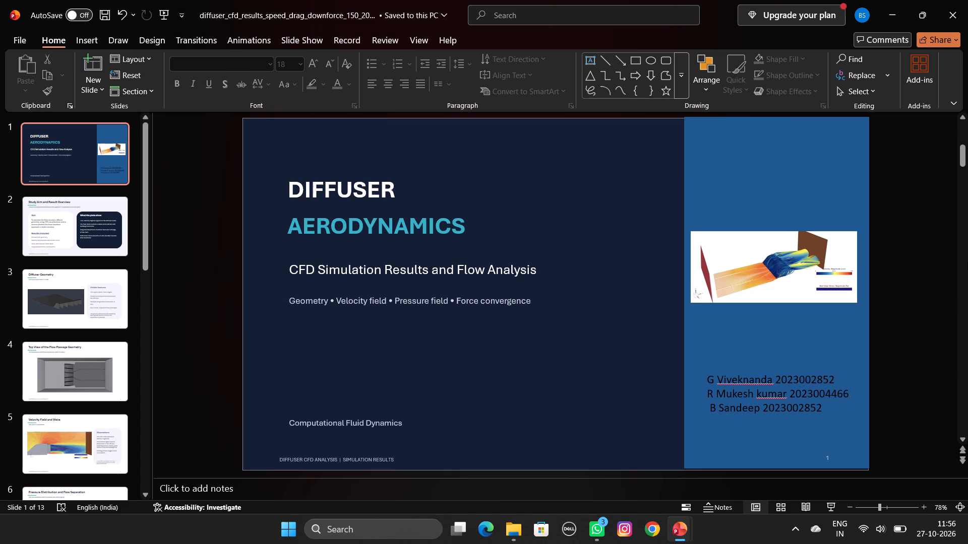
# Look through the slides from Study Aim and Result Overview to Results Summary.
pyautogui.click(118, 241)
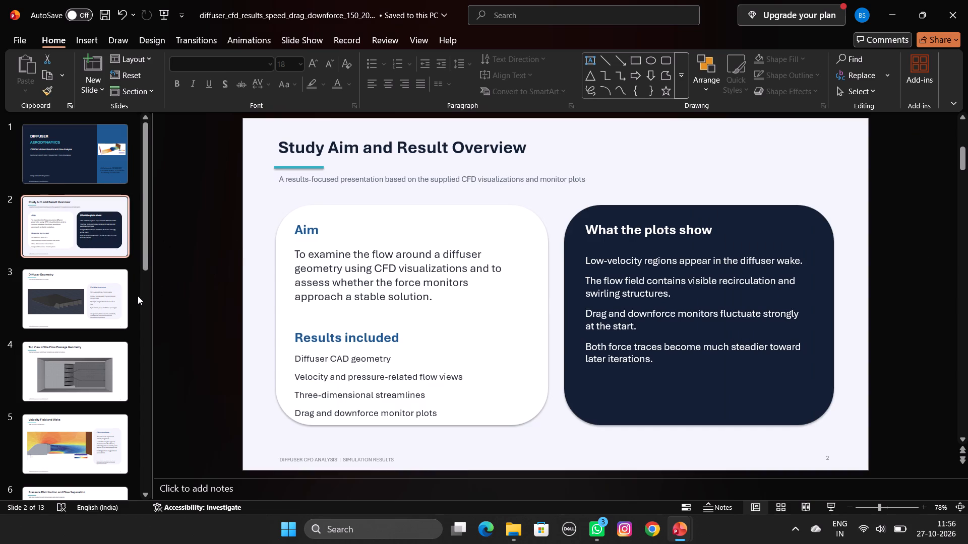
pyautogui.scroll(-1, 4, 363)
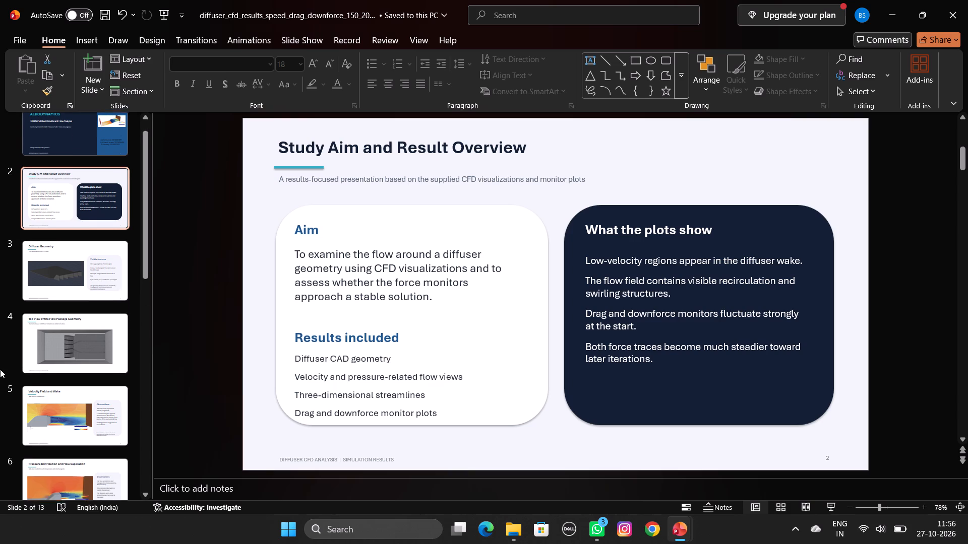
pyautogui.scroll(-2, 34, 365)
pyautogui.click(39, 365)
pyautogui.click(49, 417)
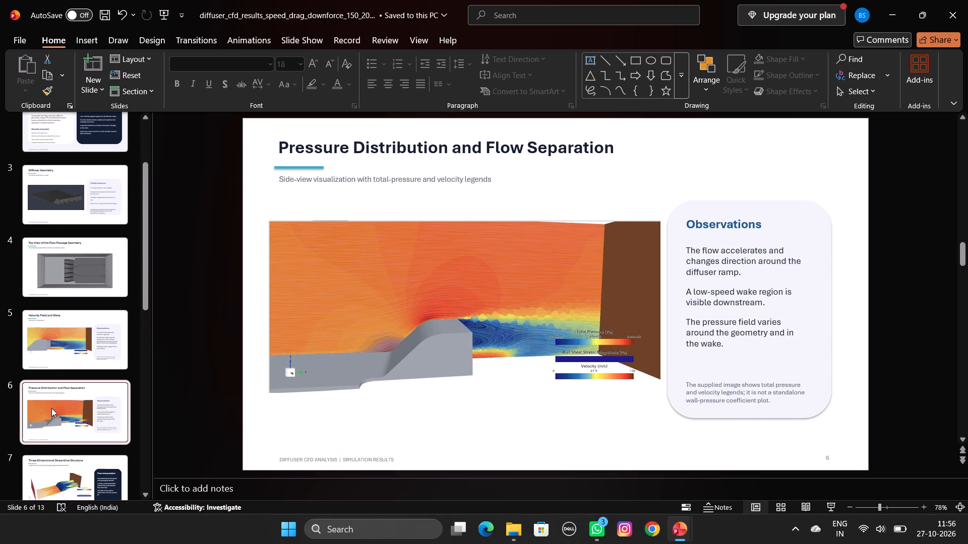
pyautogui.scroll(-1, 60, 391)
pyautogui.click(71, 429)
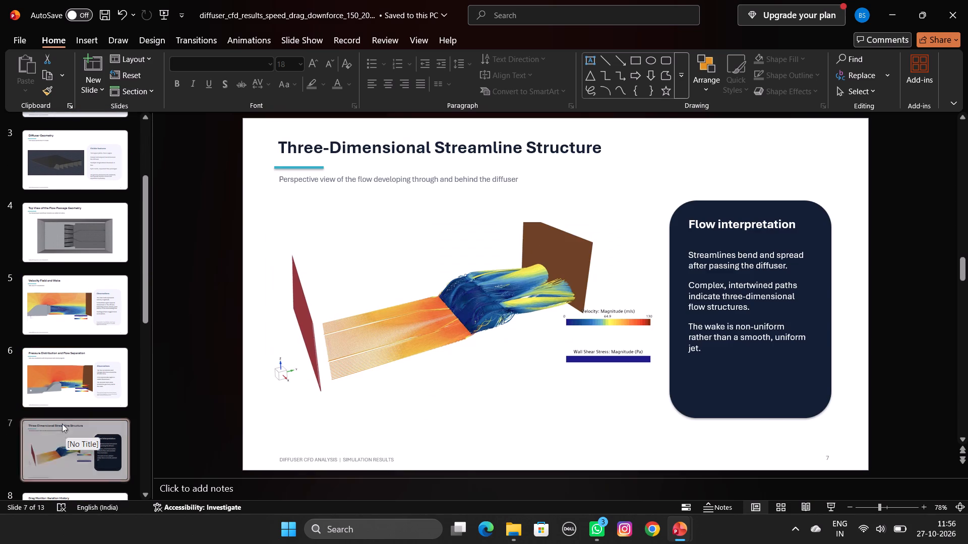
pyautogui.scroll(-3, 73, 427)
pyautogui.click(71, 418)
pyautogui.scroll(-2, 71, 420)
pyautogui.click(71, 423)
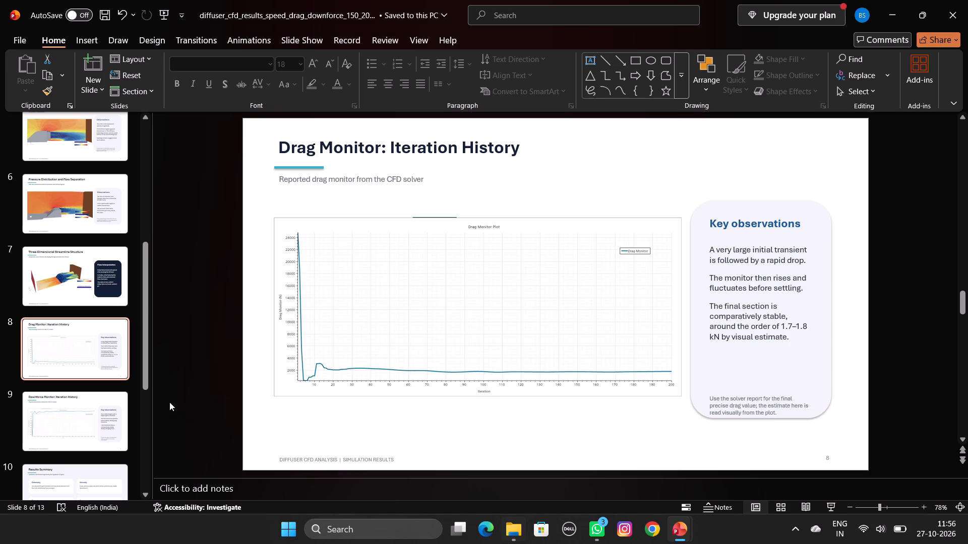
pyautogui.scroll(-1, 157, 399)
pyautogui.click(83, 429)
pyautogui.scroll(-3, 85, 423)
pyautogui.click(84, 410)
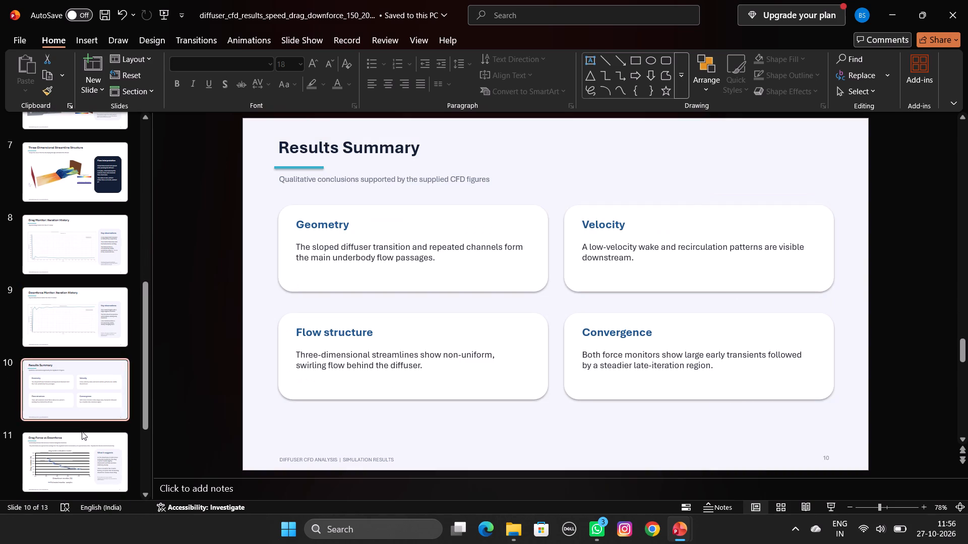
# Delete slide 11, Drag Force vs Downforce, from the deck.
pyautogui.click(82, 430)
pyautogui.scroll(-3, 86, 402)
pyautogui.click(91, 373)
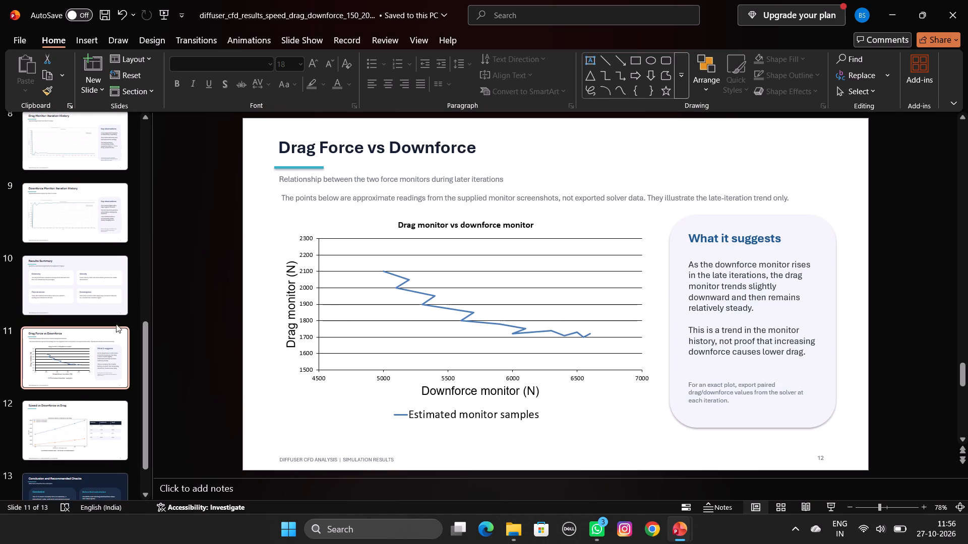
pyautogui.press('Delete')
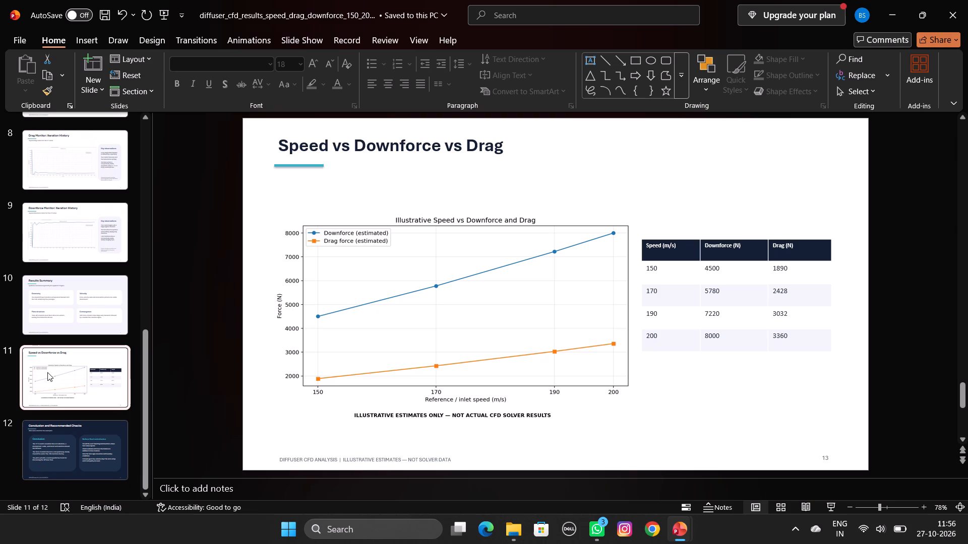
# Check the Speed vs Downforce vs Drag slide, the conclusion slide, the title slide and the top view geometry slide.
pyautogui.click(49, 374)
pyautogui.click(79, 460)
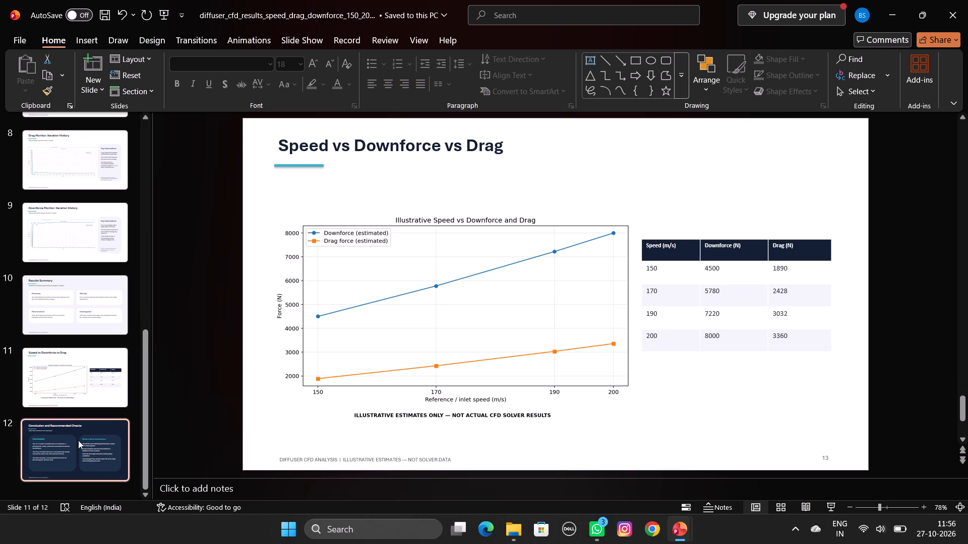
pyautogui.click(78, 397)
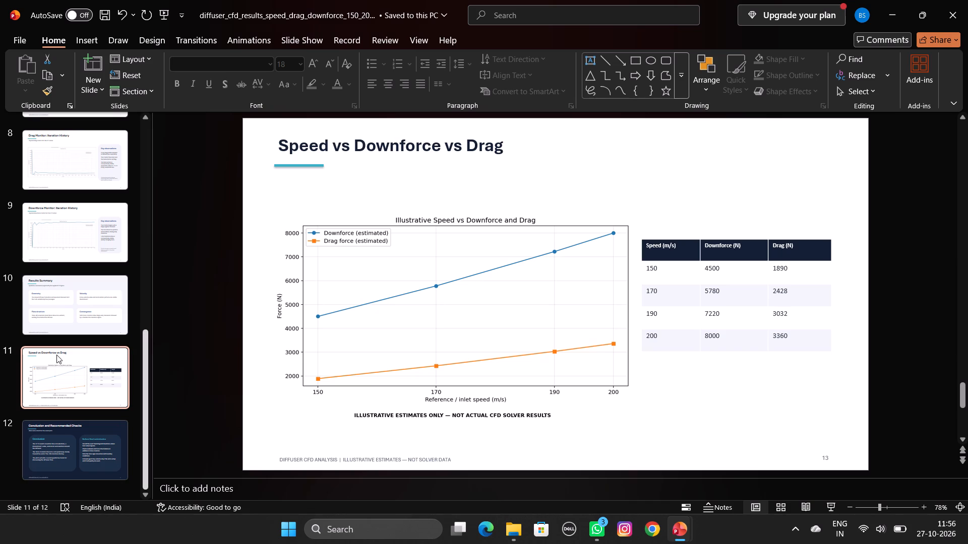
pyautogui.scroll(-1, 55, 368)
pyautogui.click(51, 429)
pyautogui.scroll(14, 63, 289)
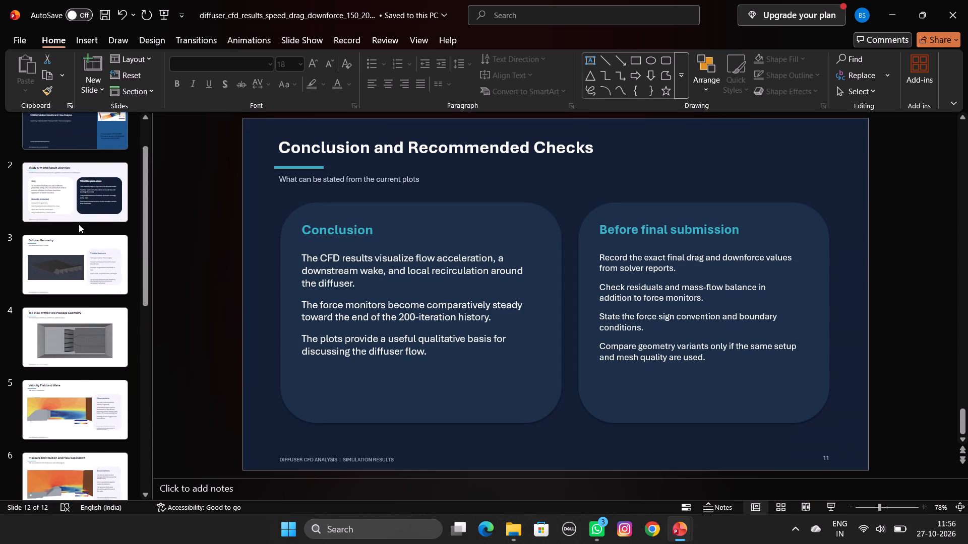
pyautogui.scroll(6, 79, 214)
pyautogui.click(81, 170)
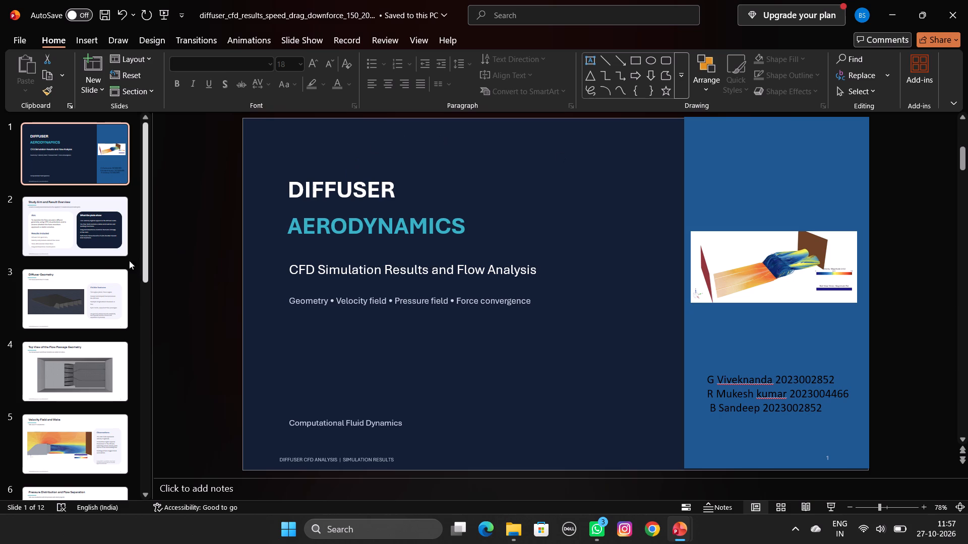
pyautogui.click(71, 393)
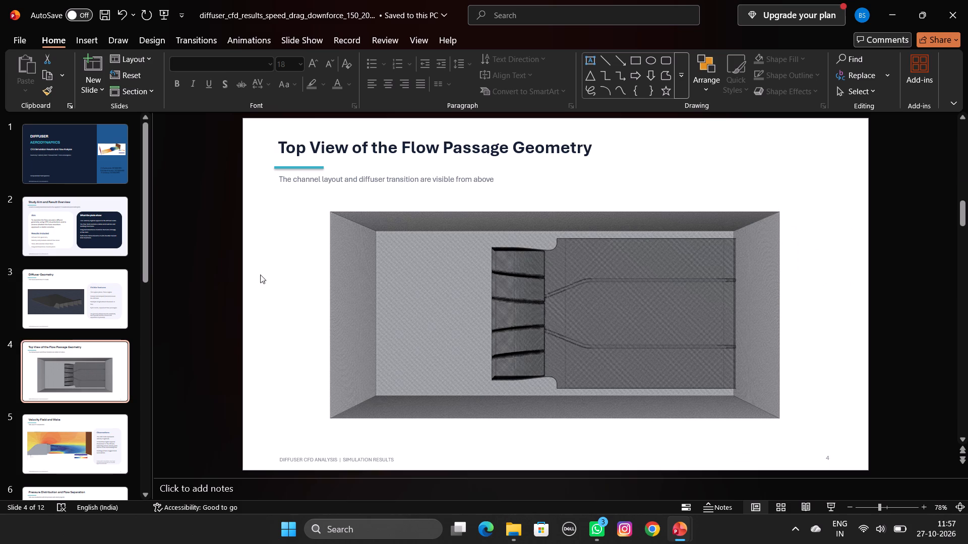
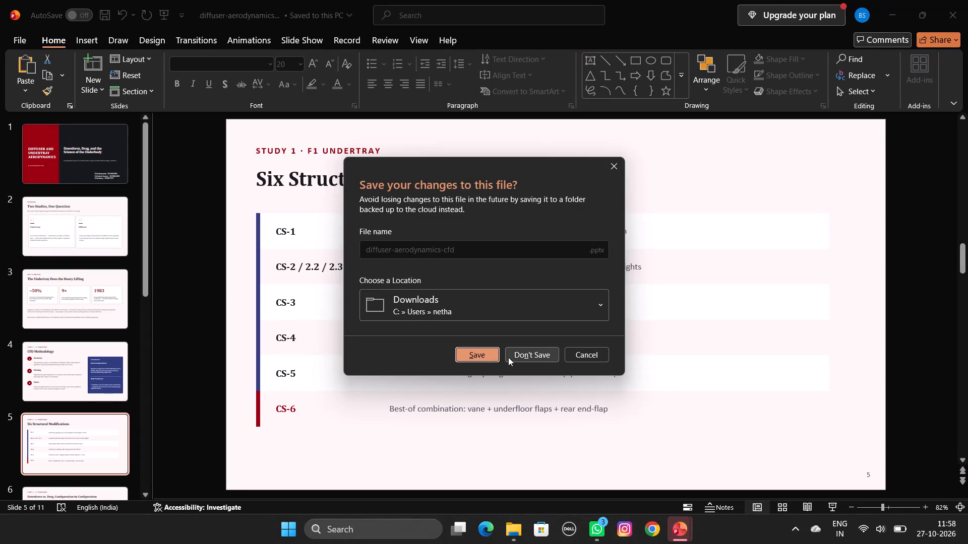
# Close the diffuser-aerodynamics-cfd deck without saving its changes.
pyautogui.click(528, 352)
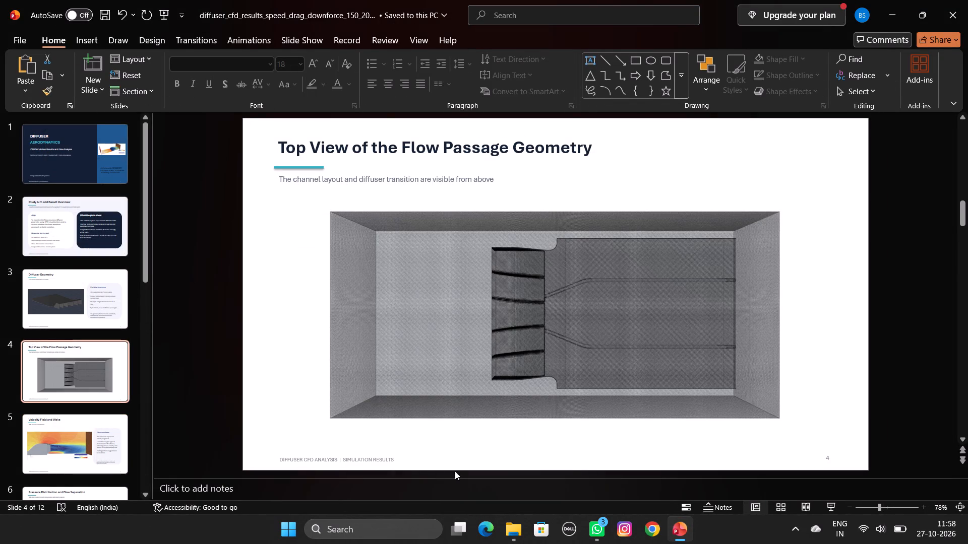
# Insert the recent picture WhatsApp Image 2026-10-27 at 11.57.49 AM on slide 4, Top View of the Flow Passage Geometry.
pyautogui.rightClick(459, 450)
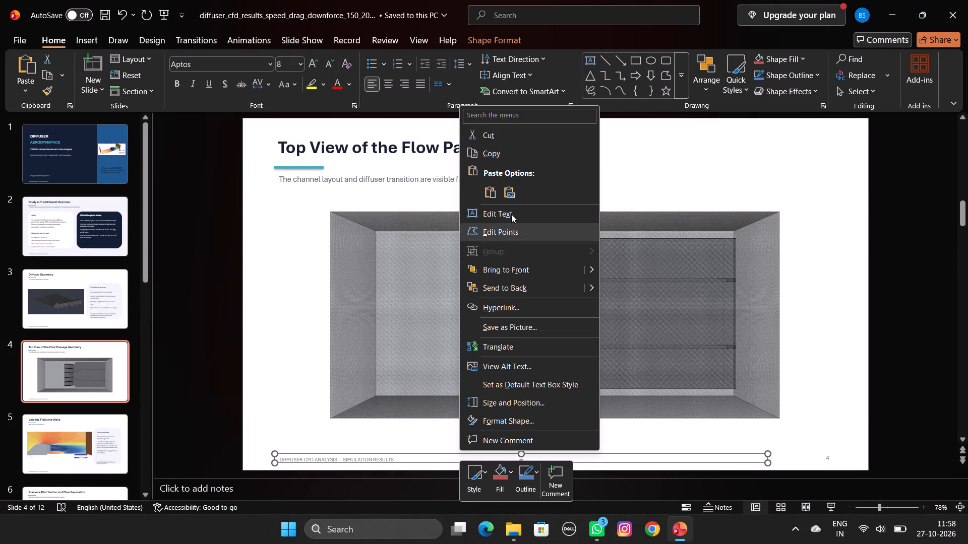
pyautogui.click(513, 172)
pyautogui.click(93, 40)
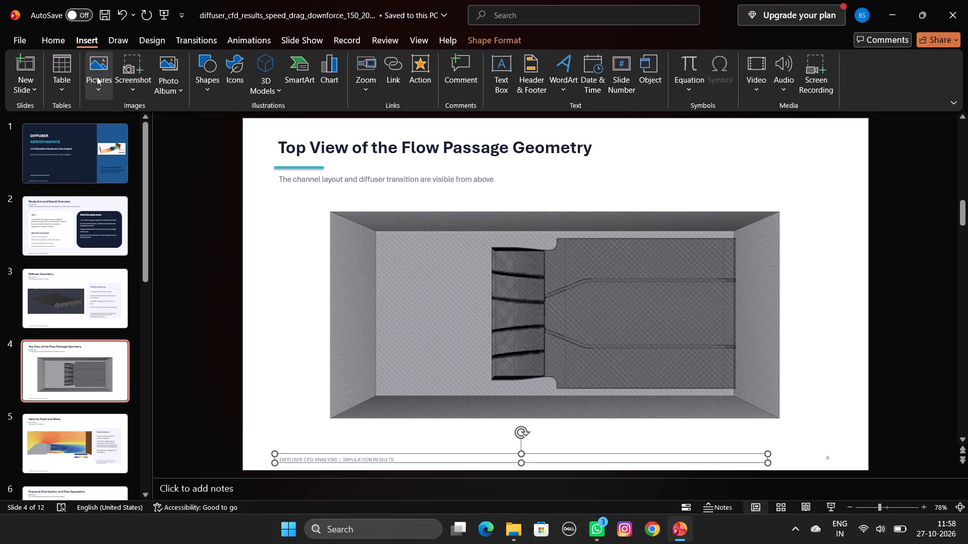
pyautogui.click(97, 77)
pyautogui.click(123, 128)
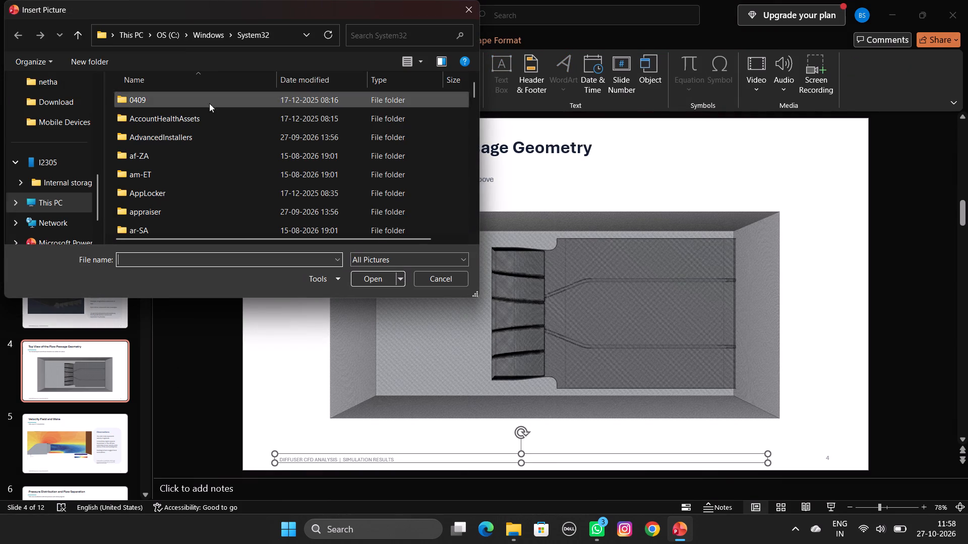
pyautogui.click(65, 96)
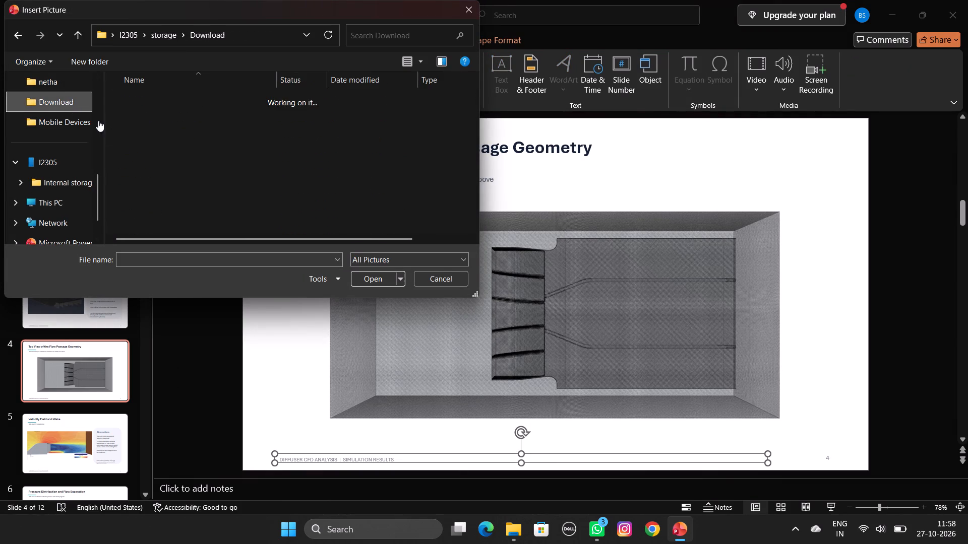
pyautogui.scroll(5, 60, 111)
pyautogui.click(51, 91)
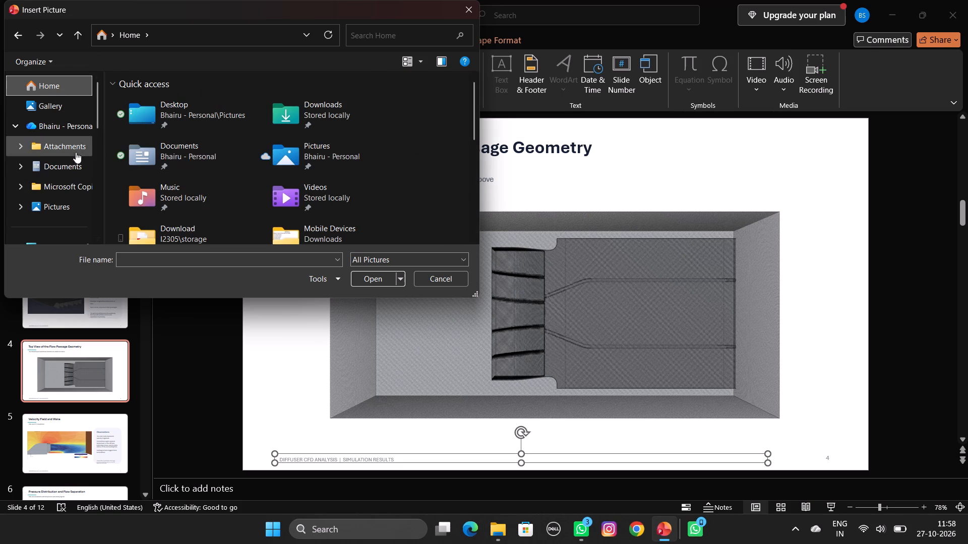
pyautogui.scroll(-4, 160, 129)
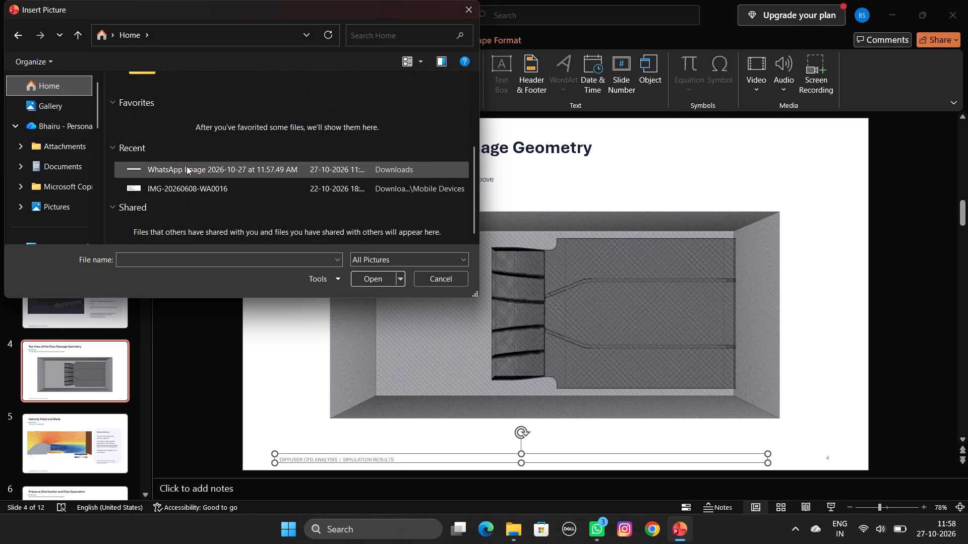
pyautogui.click(187, 166)
pyautogui.click(376, 281)
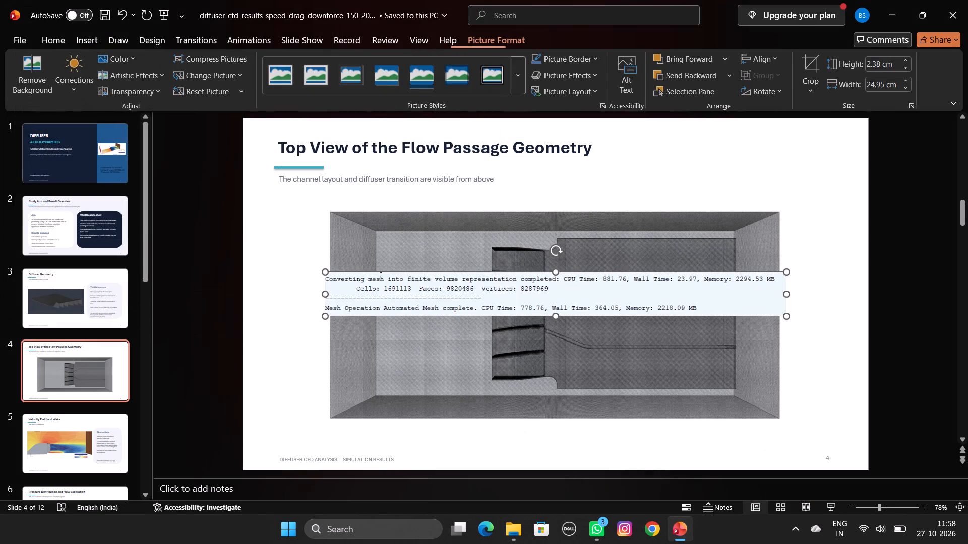
# Move the inserted mesh output picture just below the geometry image on slide 4, roughly centred under it.
pyautogui.moveTo(505, 291); pyautogui.dragTo(443, 444)
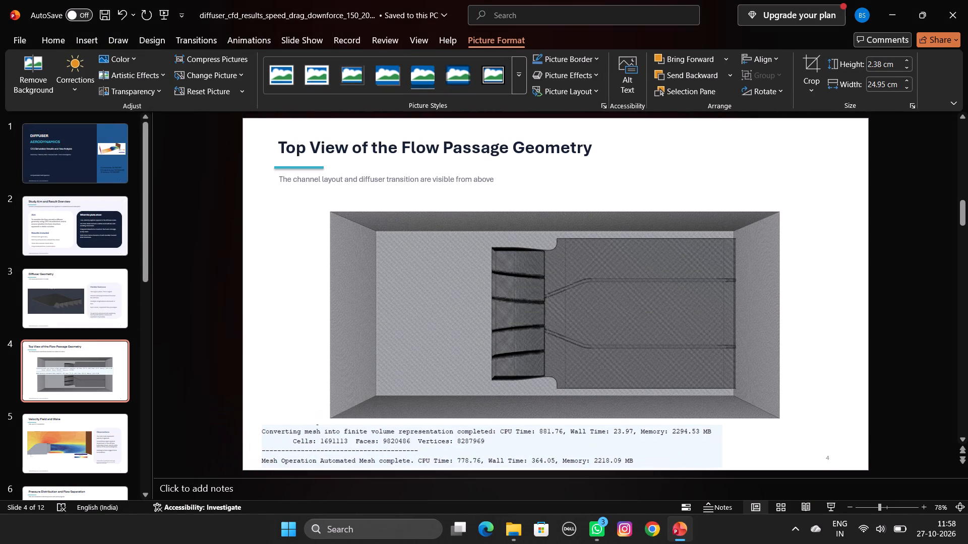
pyautogui.moveTo(443, 444); pyautogui.dragTo(497, 440)
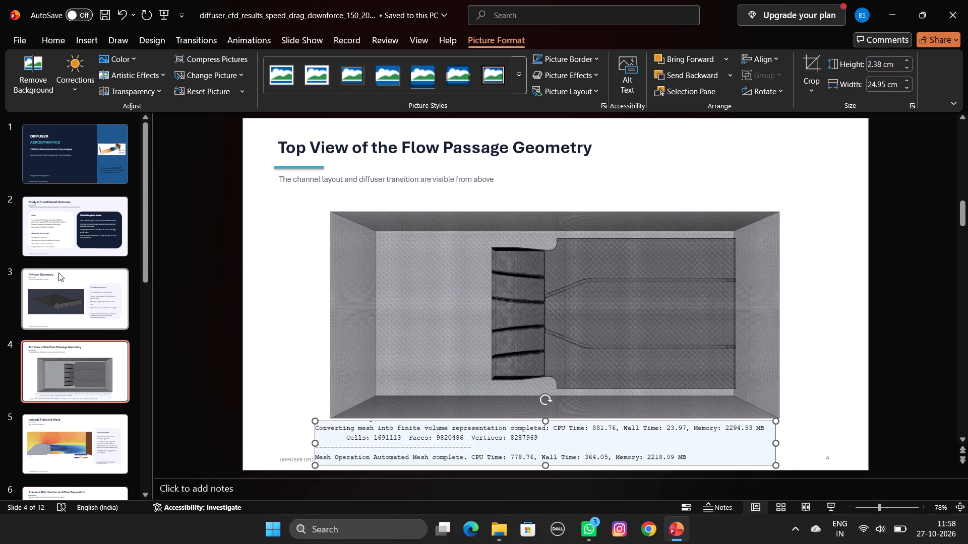
# Look through the slides from Diffuser Geometry to Drag Monitor: Iteration History.
pyautogui.click(64, 292)
pyautogui.click(72, 319)
pyautogui.click(74, 351)
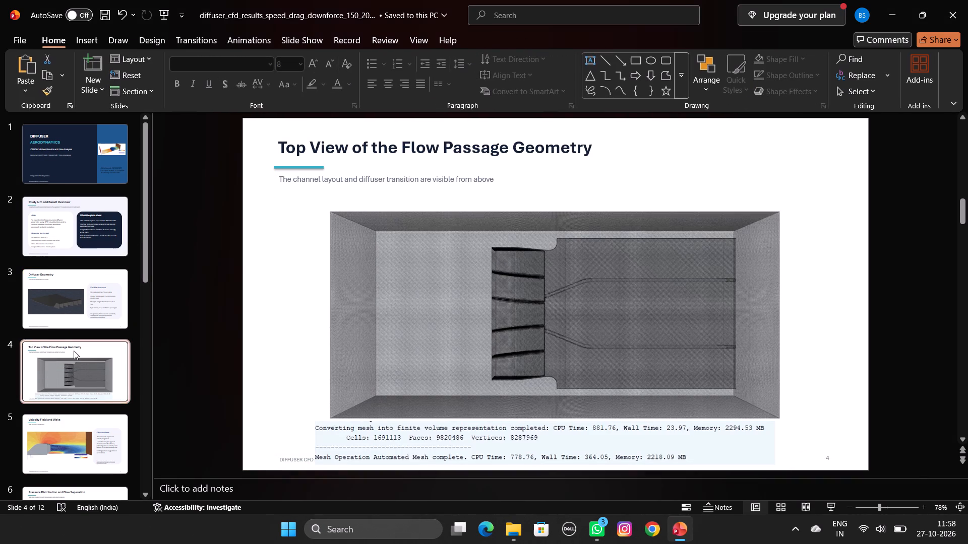
pyautogui.scroll(-1, 69, 339)
pyautogui.click(82, 405)
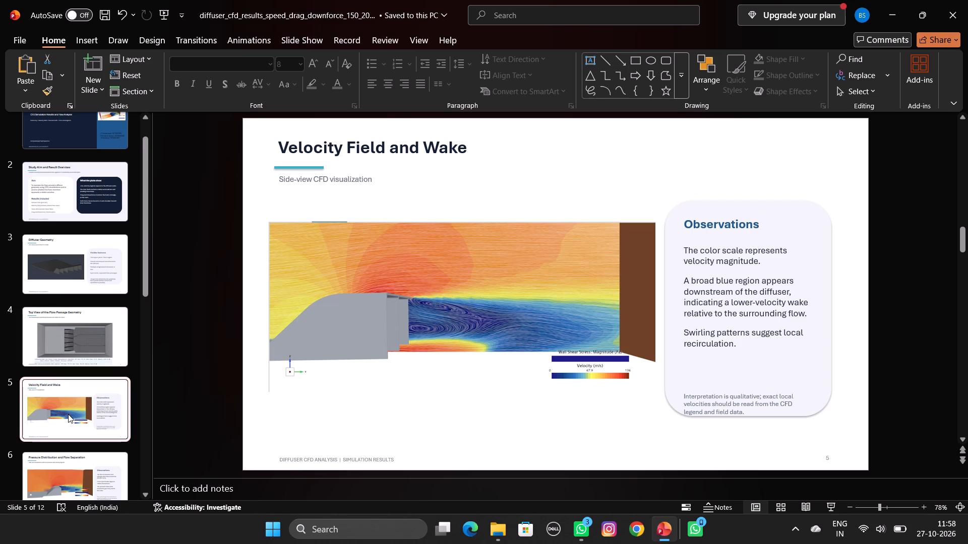
pyautogui.click(68, 414)
pyautogui.scroll(-2, 71, 416)
pyautogui.click(72, 419)
pyautogui.scroll(-2, 87, 414)
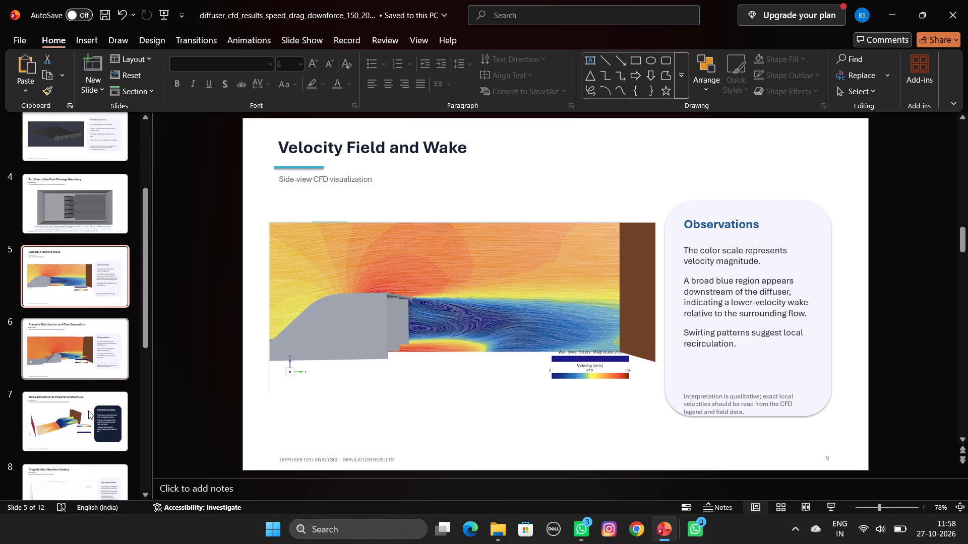
pyautogui.click(84, 413)
pyautogui.scroll(-2, 78, 414)
pyautogui.click(71, 422)
pyautogui.scroll(-2, 55, 436)
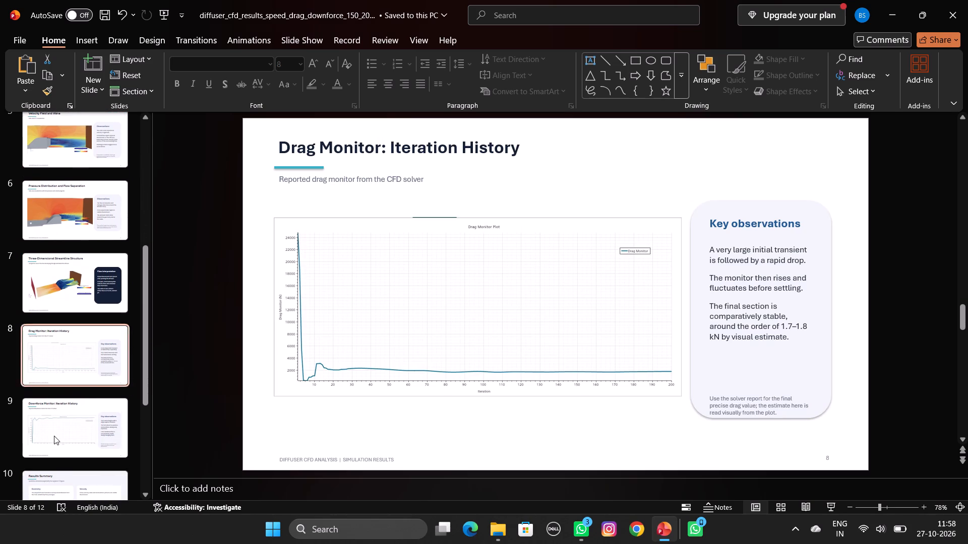
# Look through the slides from Downforce Monitor: Iteration History to Speed vs Downforce vs Drag, and return to the title slide.
pyautogui.click(52, 437)
pyautogui.scroll(-2, 51, 437)
pyautogui.click(53, 438)
pyautogui.scroll(-2, 53, 437)
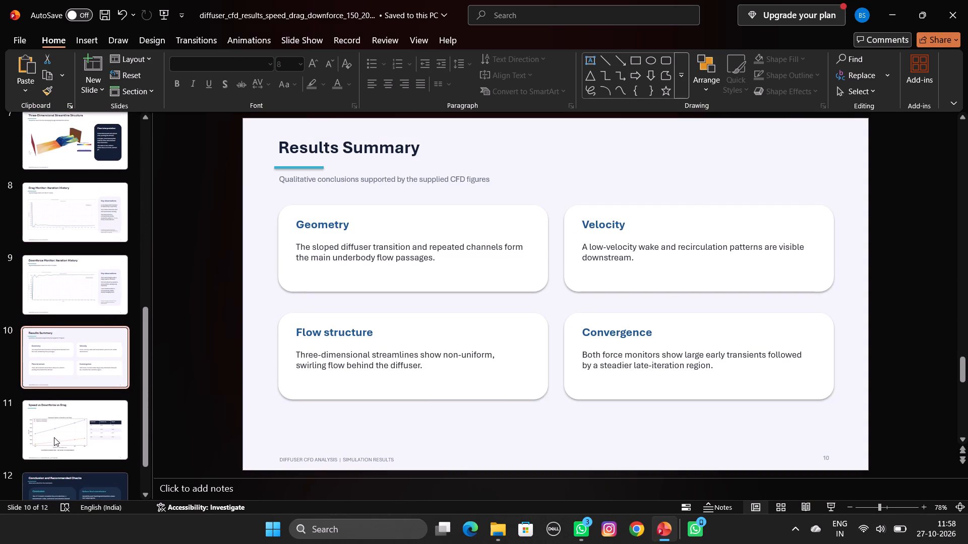
pyautogui.click(54, 437)
pyautogui.scroll(14, 62, 359)
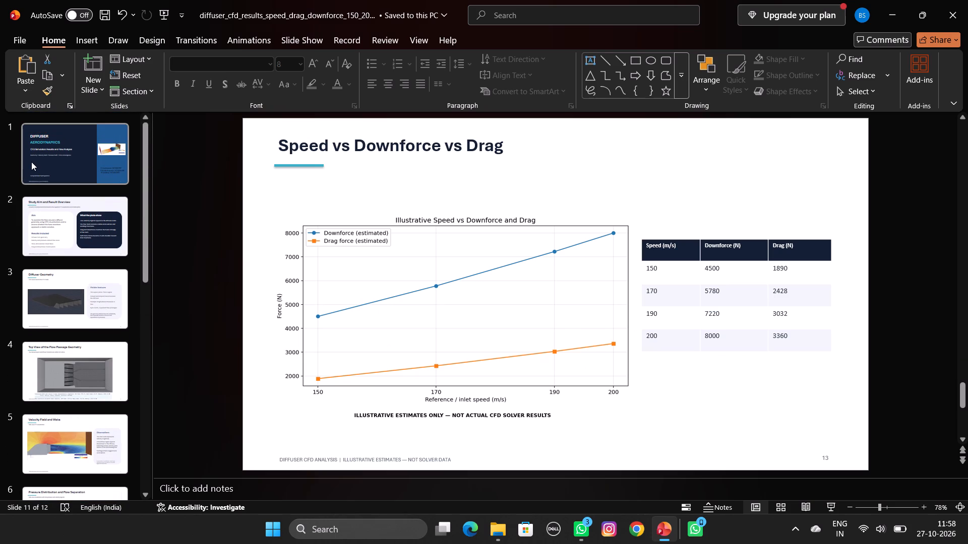
pyautogui.scroll(3, 31, 162)
pyautogui.click(32, 162)
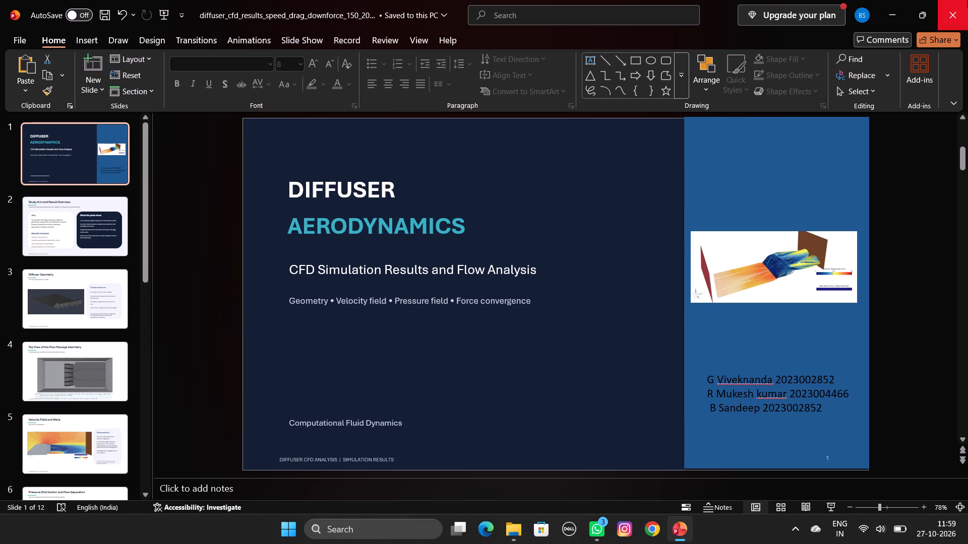
# Save the diffuser CFD results presentation.
pyautogui.click(107, 12)
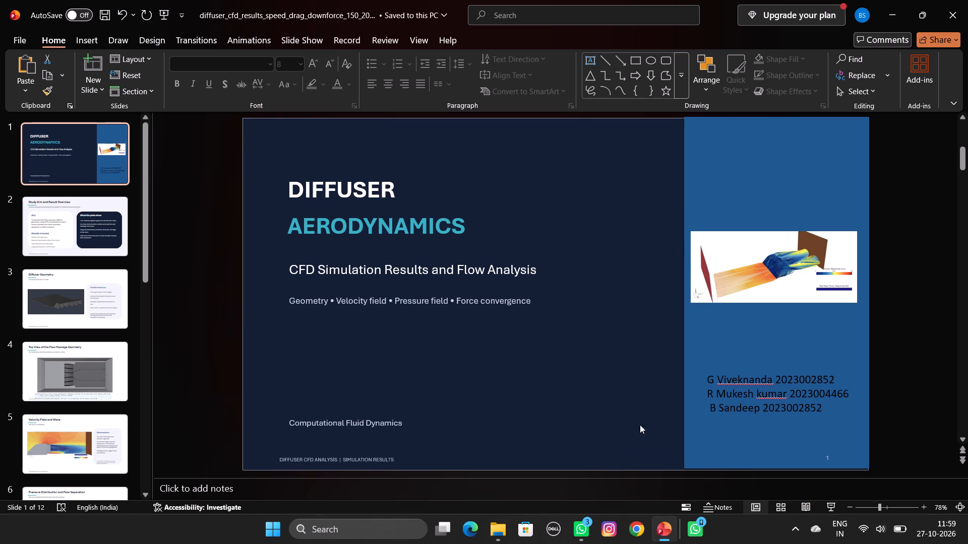
pyautogui.click(102, 18)
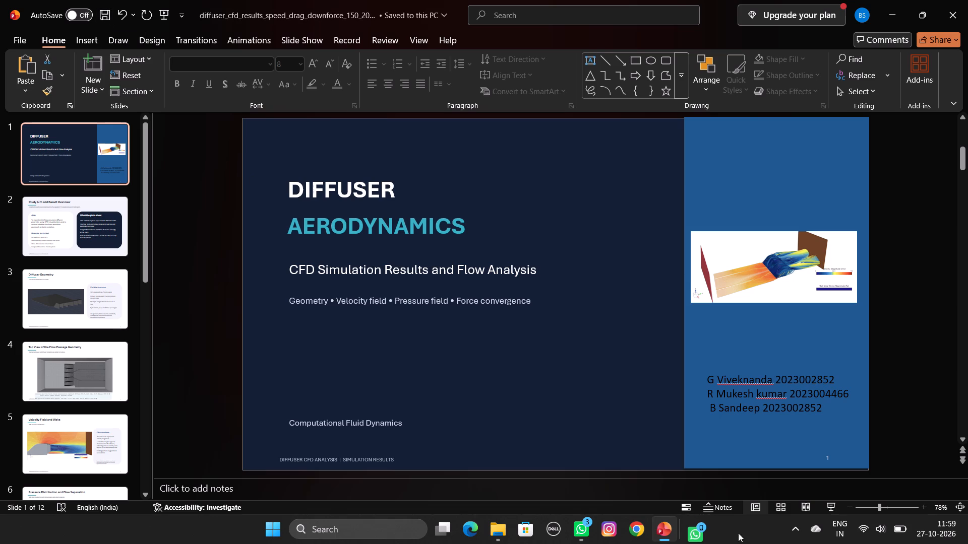
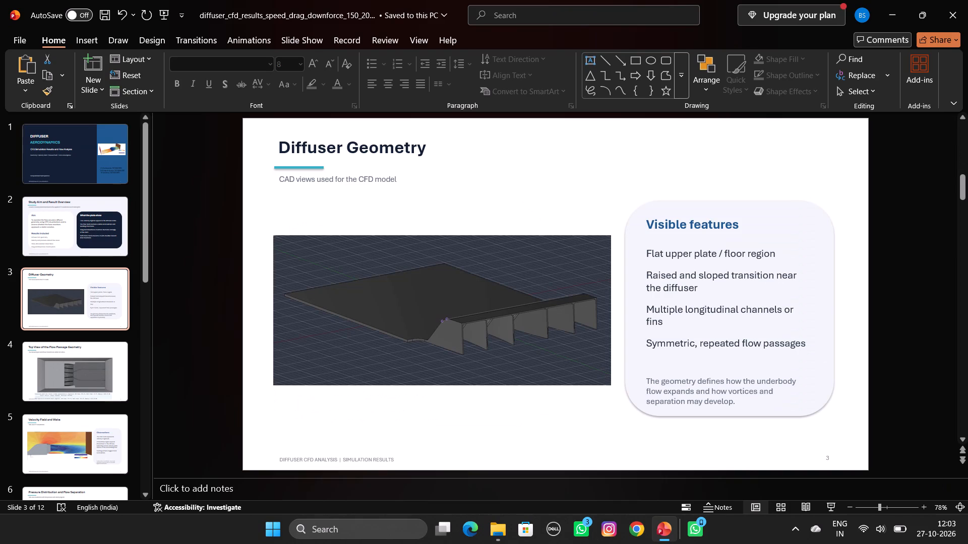
# Review the opening slides from Diffuser Geometry back through Study Aim and Result Overview to the title slide.
pyautogui.press('Up')
pyautogui.press('Down')
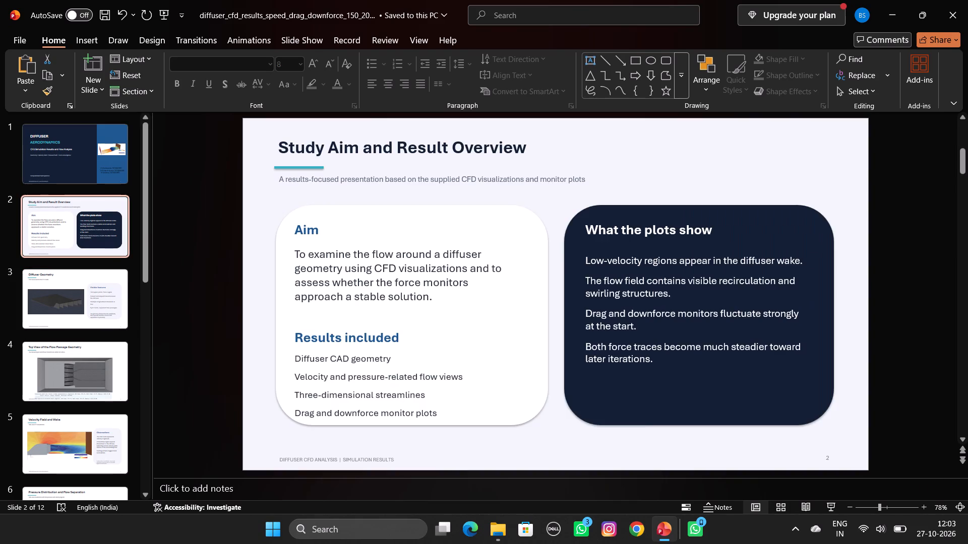
pyautogui.press('Down')
pyautogui.press('Up')
pyautogui.press('Up')
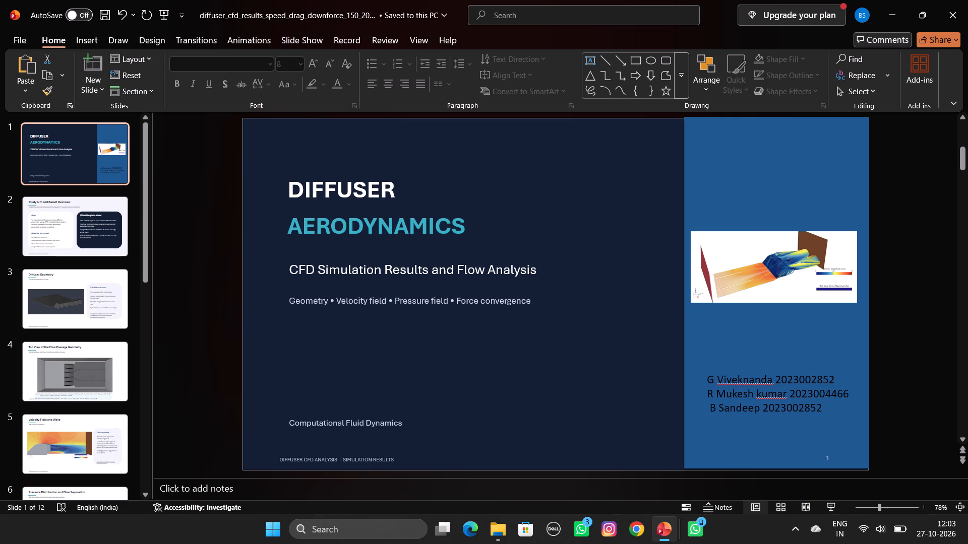
# Review the slides from the title to the drag and downforce monitor plots, going back to Top View of the Flow Passage Geometry.
pyautogui.press('Down')
pyautogui.press('Down')
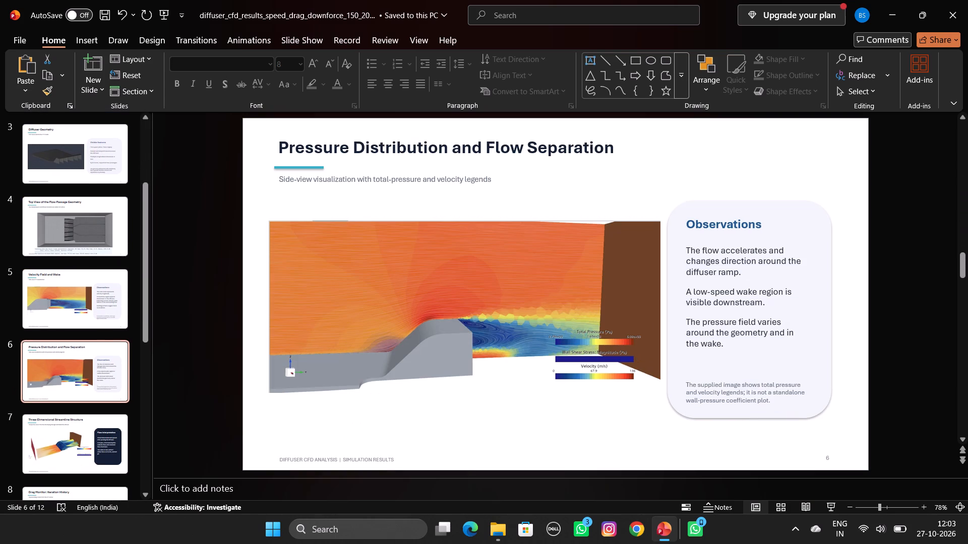
pyautogui.press('Down')
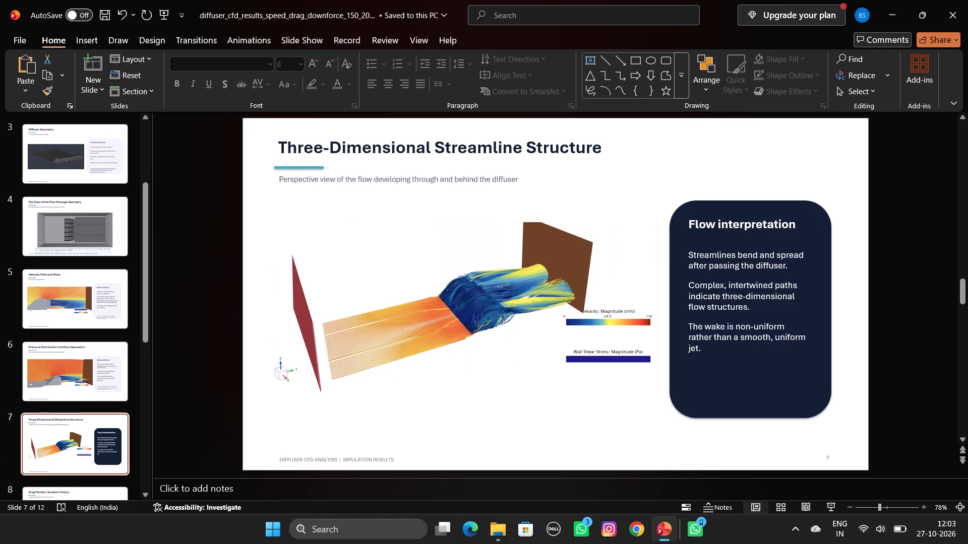
pyautogui.press('Down')
pyautogui.press('Down')
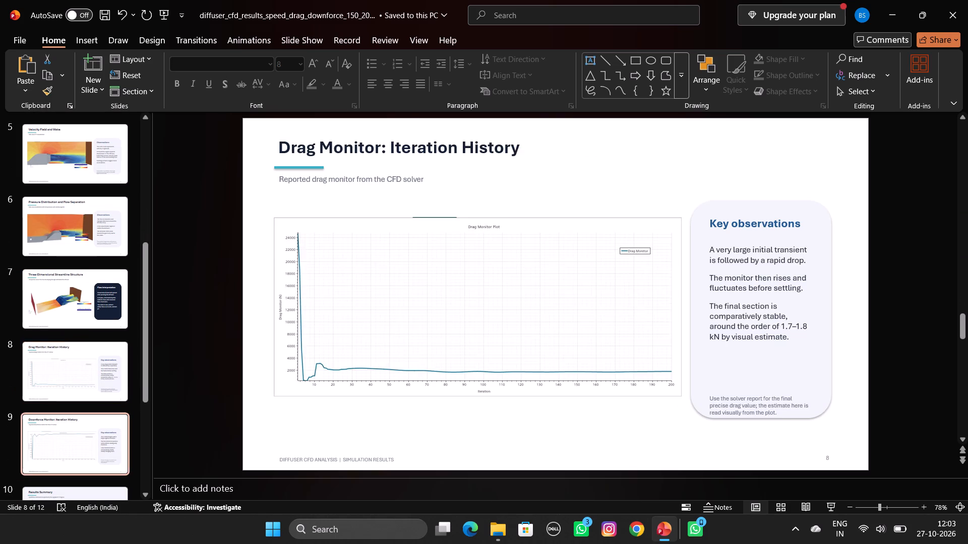
pyautogui.press('Down')
pyautogui.press('Up')
pyautogui.press('Up')
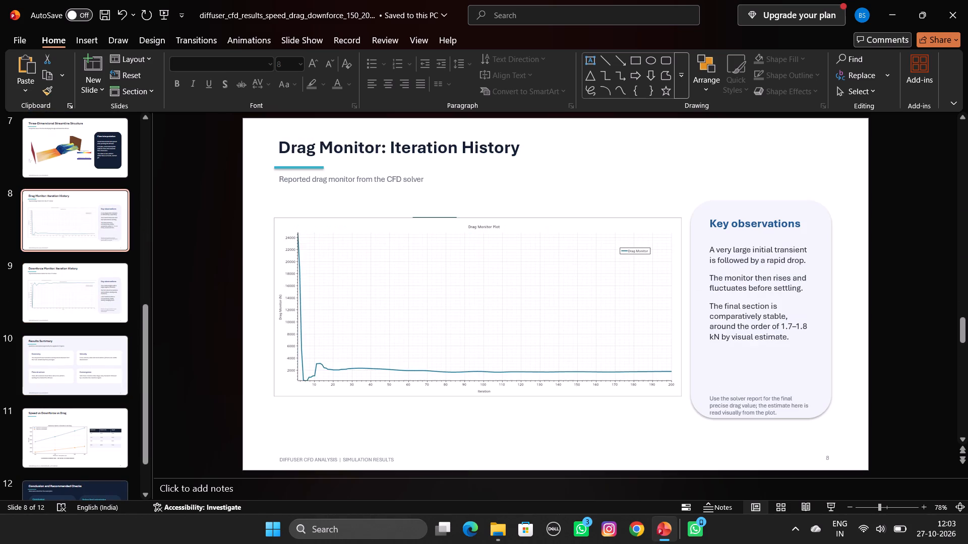
pyautogui.press('Up')
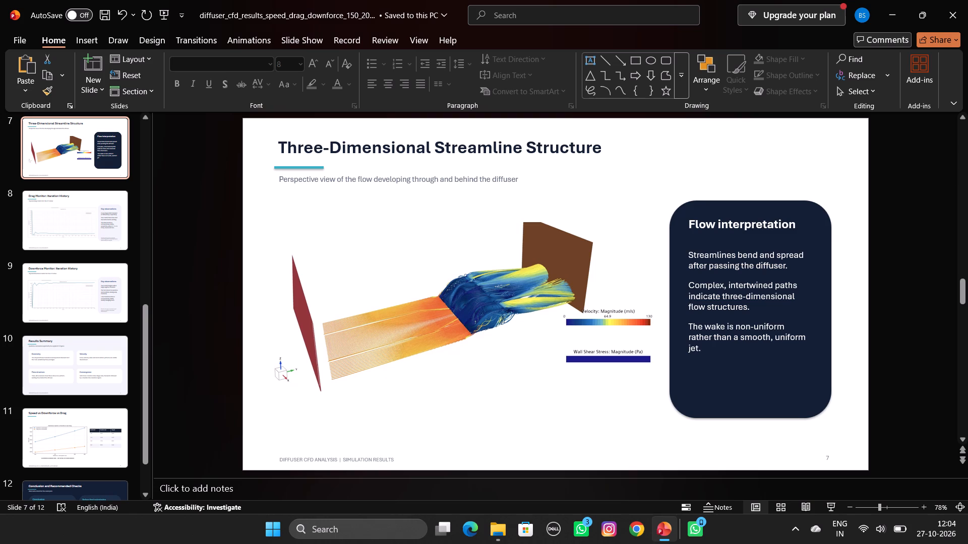
pyautogui.press('Up')
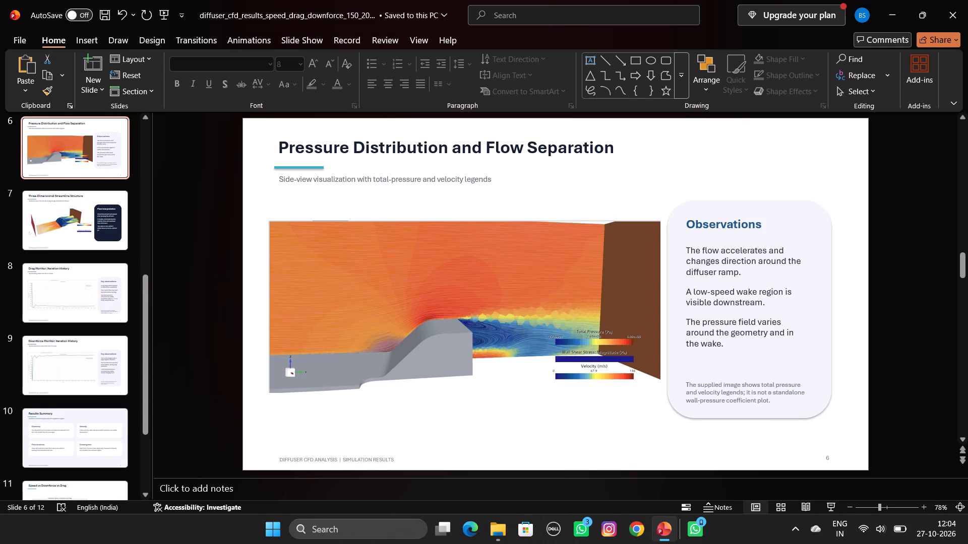
pyautogui.press('Up')
pyautogui.press('Up')
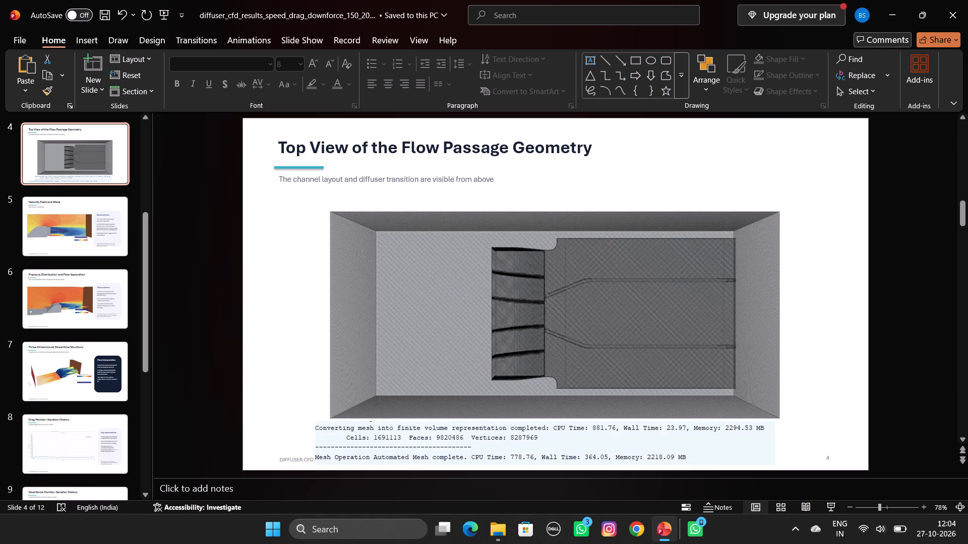
# Look through the slides from Velocity Field and Wake to Conclusion and Recommended Checks, including Speed vs Downforce vs Drag.
pyautogui.press('Down')
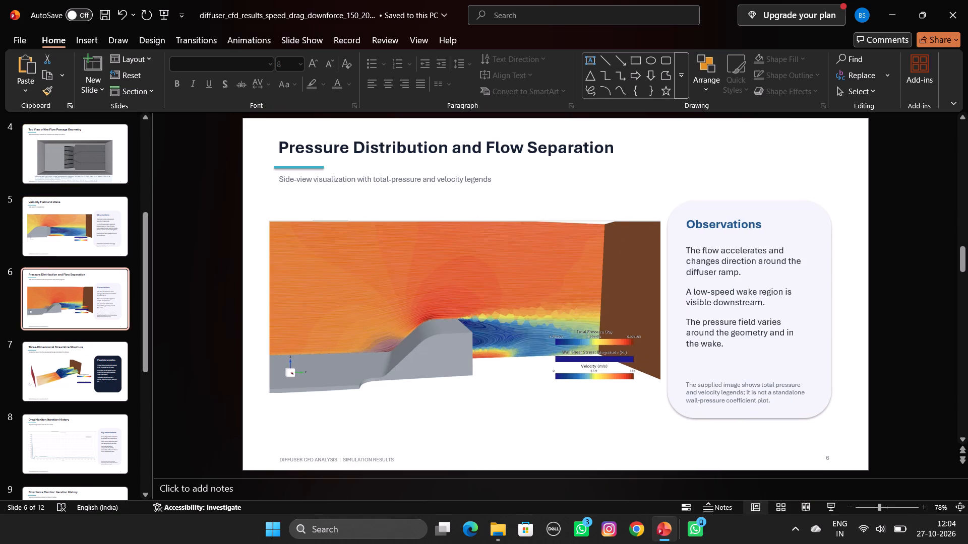
pyautogui.press('Down')
pyautogui.press('Down')
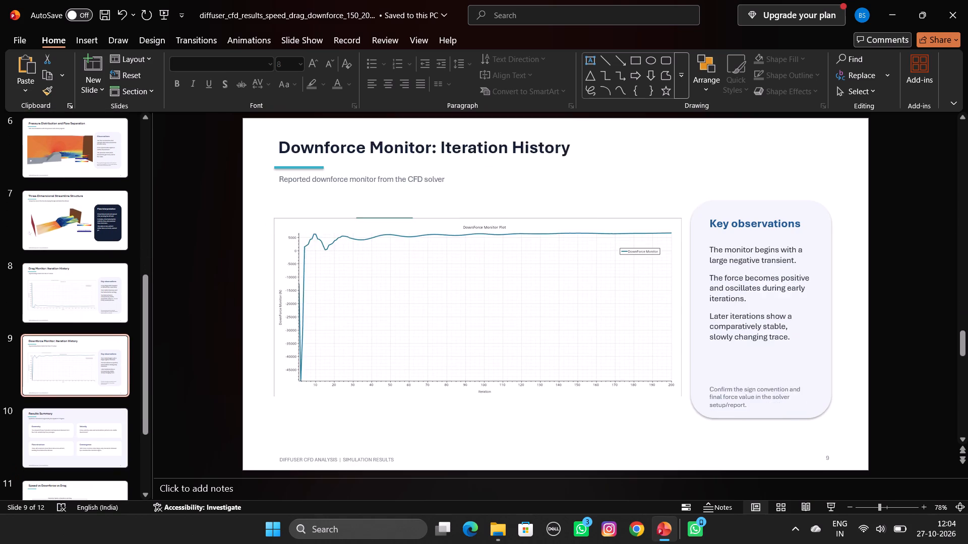
pyautogui.press('Down')
pyautogui.press('Down')
pyautogui.press('Down')
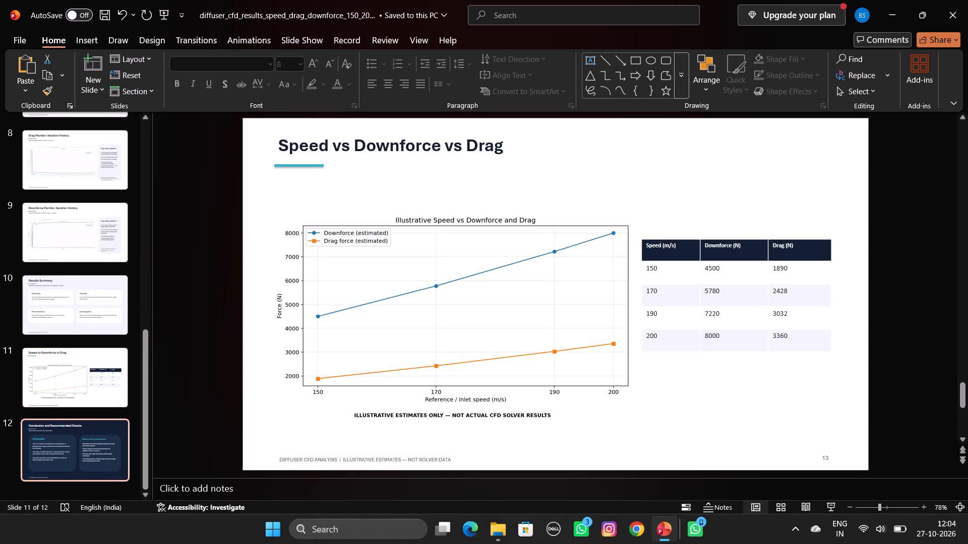
pyautogui.press('Down')
pyautogui.press('Down')
pyautogui.press('Up')
pyautogui.press('Down')
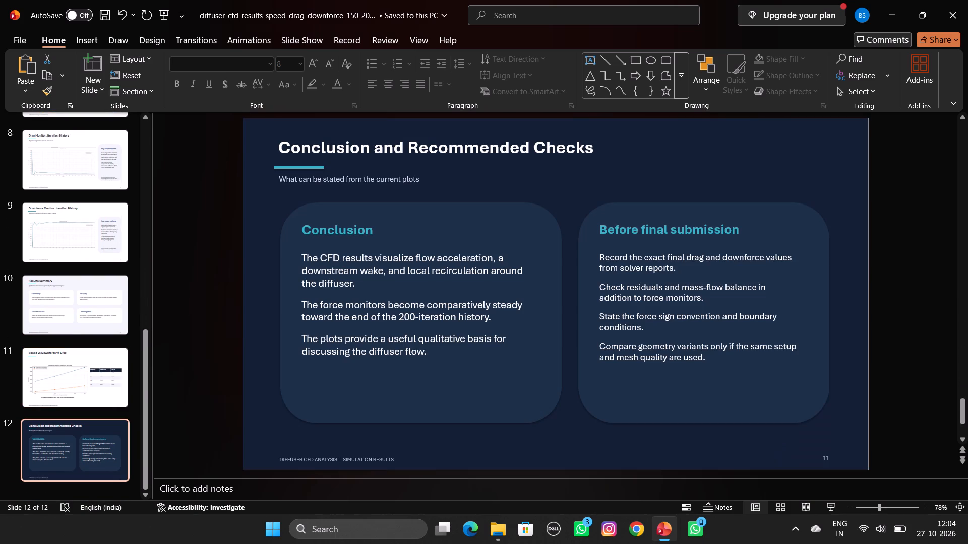
# Go back through the deck to the opening slides and check Study Aim and Result Overview, Diffuser Geometry and the top view.
pyautogui.press('Up')
pyautogui.press('Up')
pyautogui.press('Up')
pyautogui.press('Up')
pyautogui.press('Up')
pyautogui.press('Up')
pyautogui.press('Up')
pyautogui.press('Up')
pyautogui.press('Up')
pyautogui.press('Up')
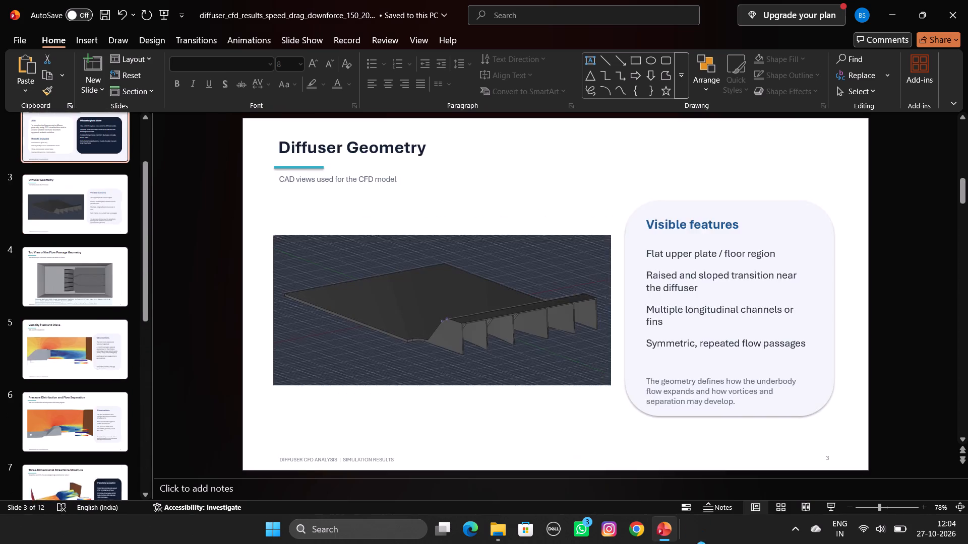
pyautogui.press('Up')
pyautogui.press('Up')
pyautogui.press('Down')
pyautogui.press('Down')
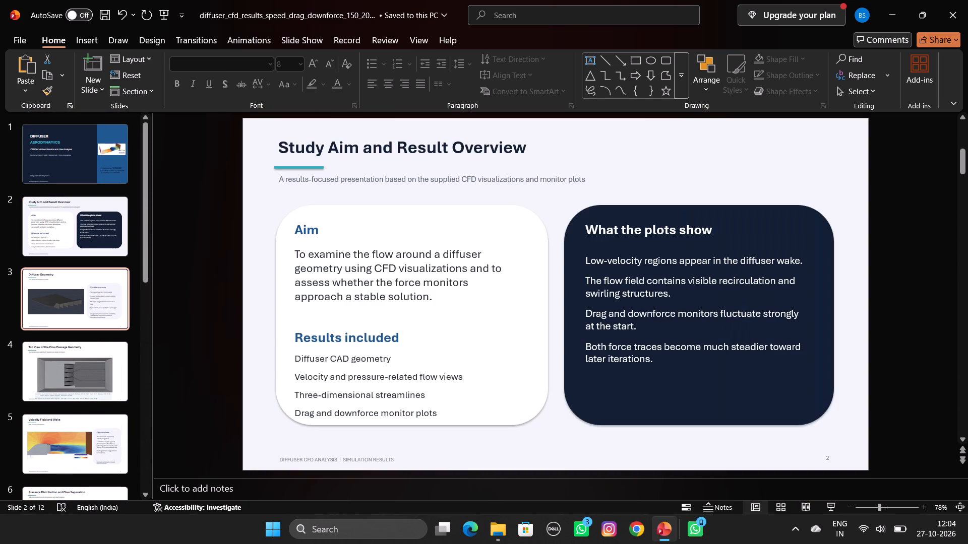
pyautogui.press('Down')
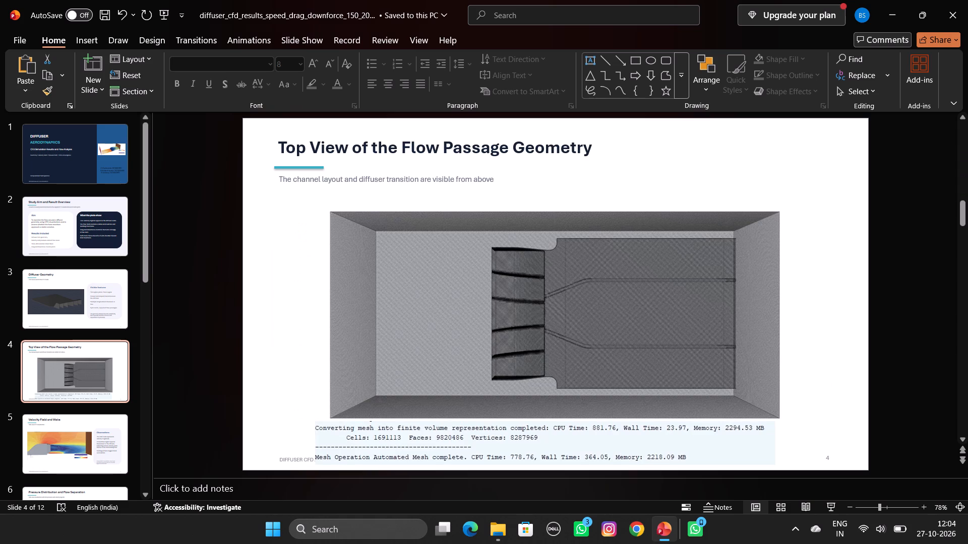
pyautogui.press('Up')
pyautogui.press('Up')
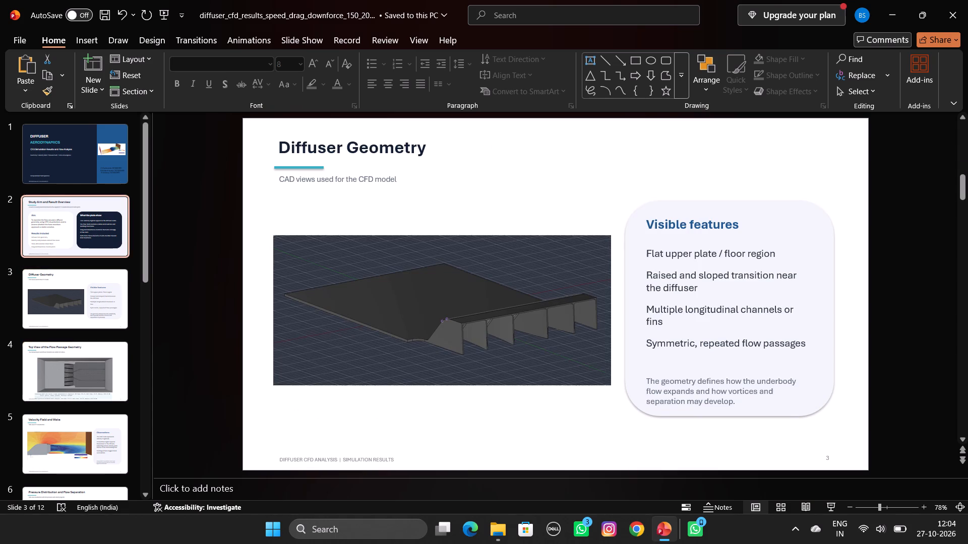
pyautogui.press('Up')
# Recheck the geometry, velocity, pressure and streamline slides up to Three-Dimensional Streamline Structure, returning to Study Aim and Result Overview.
pyautogui.press('Down')
pyautogui.press('Down')
pyautogui.press('Down')
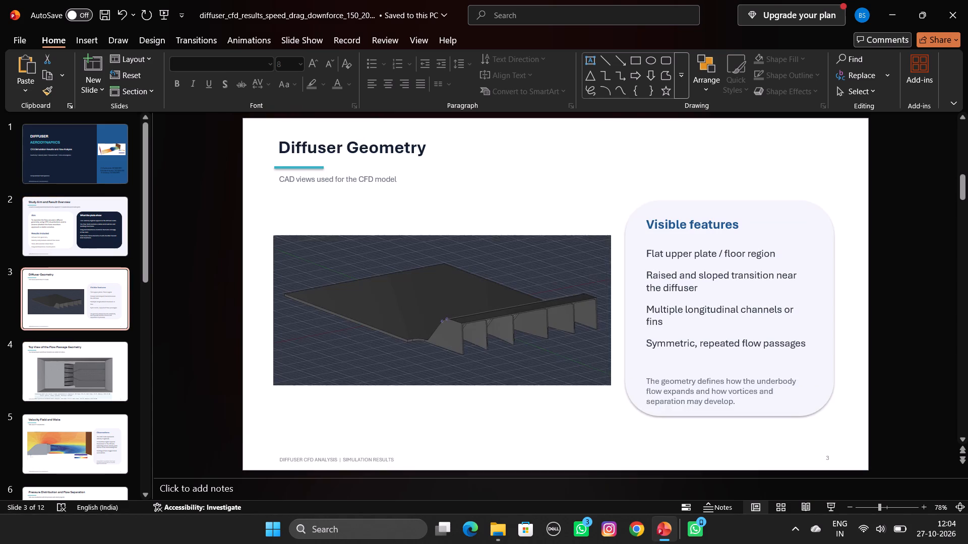
pyautogui.press('Down')
pyautogui.press('Down')
pyautogui.press('Up')
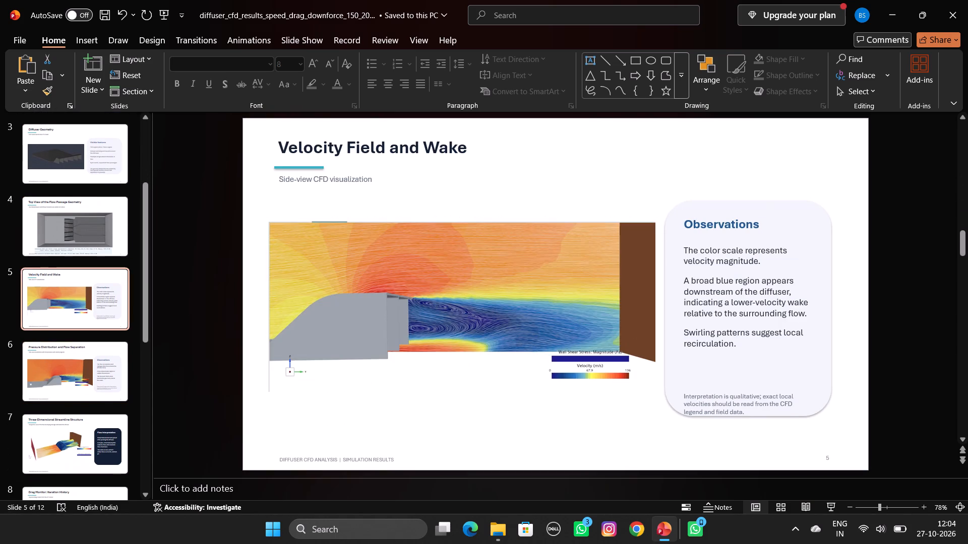
pyautogui.press('Up')
pyautogui.press('Down')
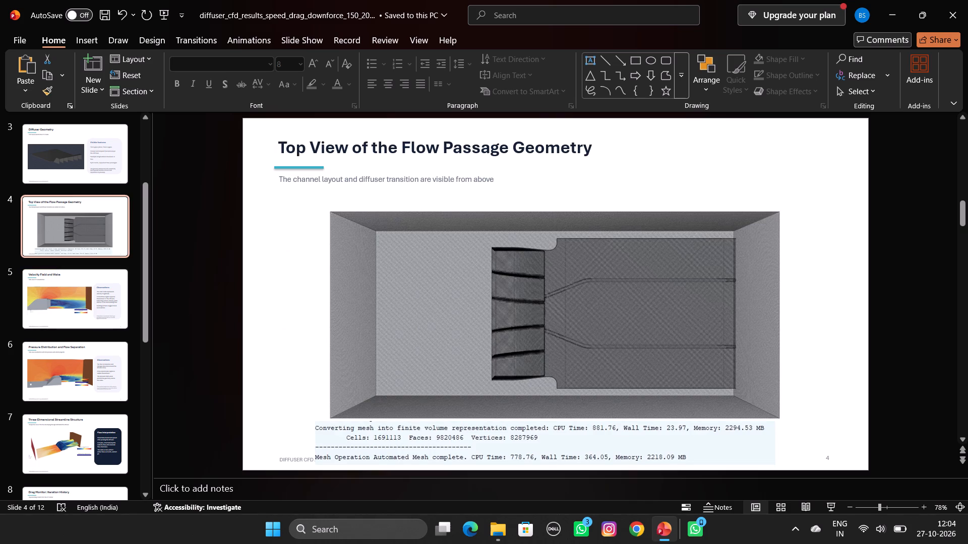
pyautogui.press('Down')
pyautogui.press('Down')
pyautogui.press('Down')
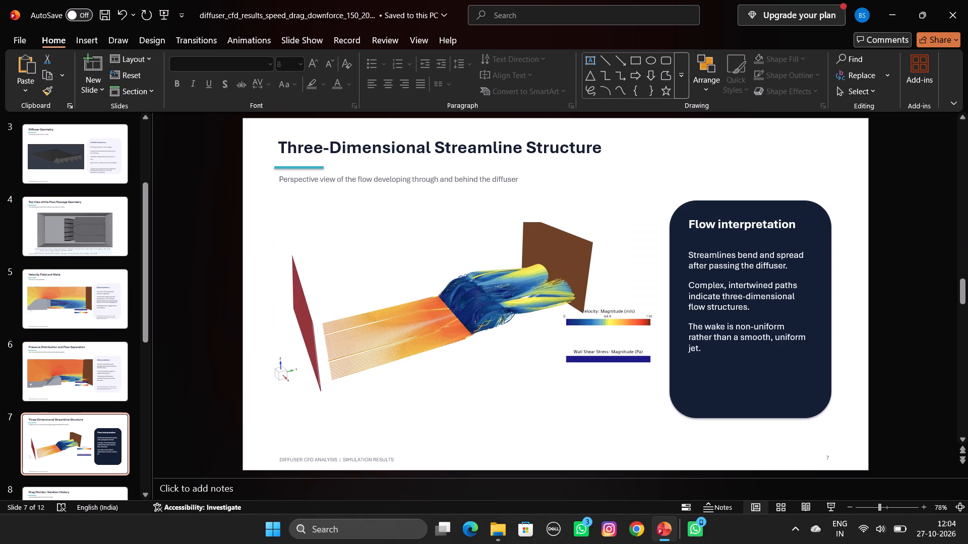
pyautogui.press('Up')
pyautogui.press('Up')
pyautogui.press('Up')
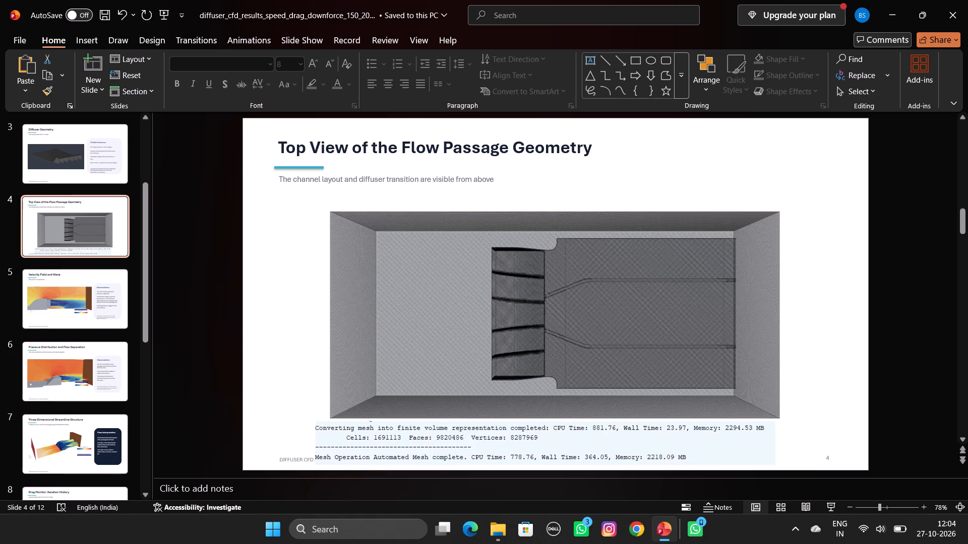
pyautogui.press('Up')
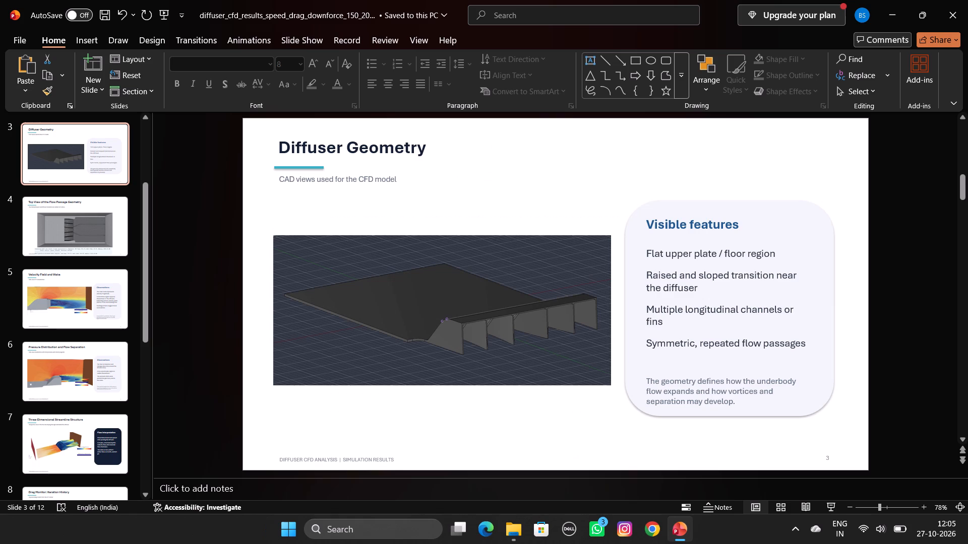
pyautogui.press('Up')
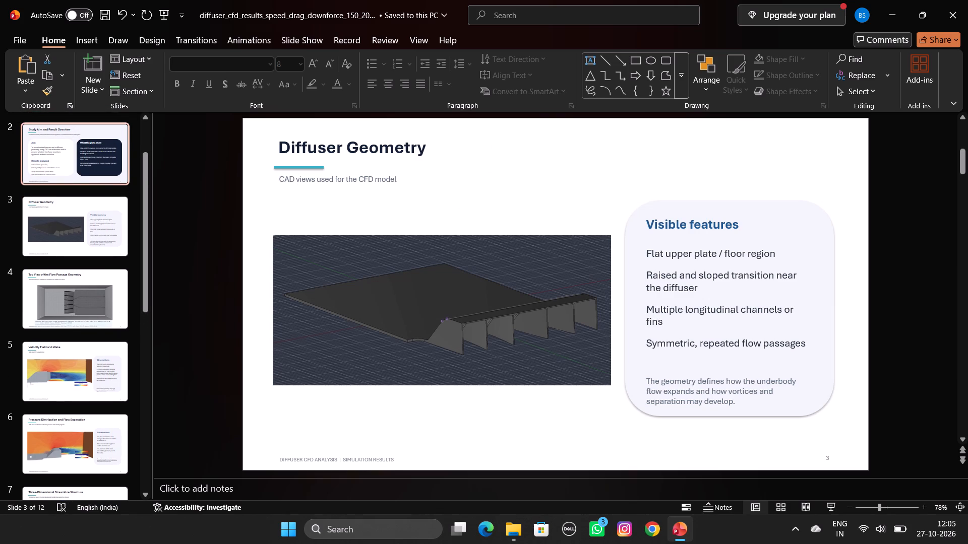
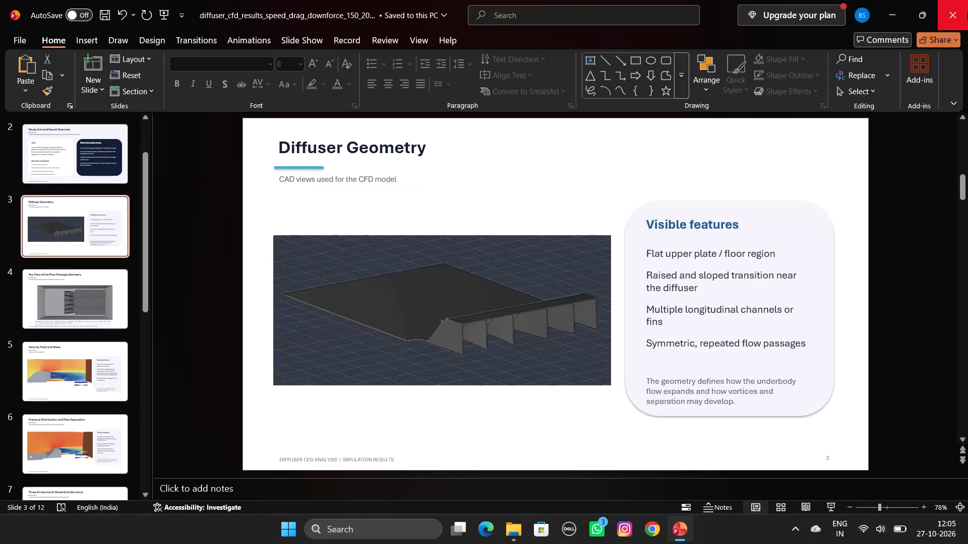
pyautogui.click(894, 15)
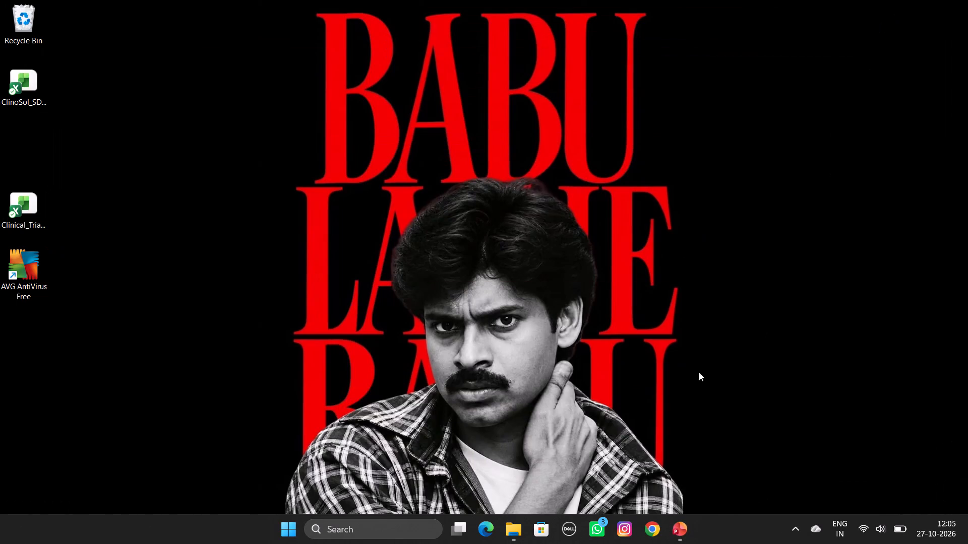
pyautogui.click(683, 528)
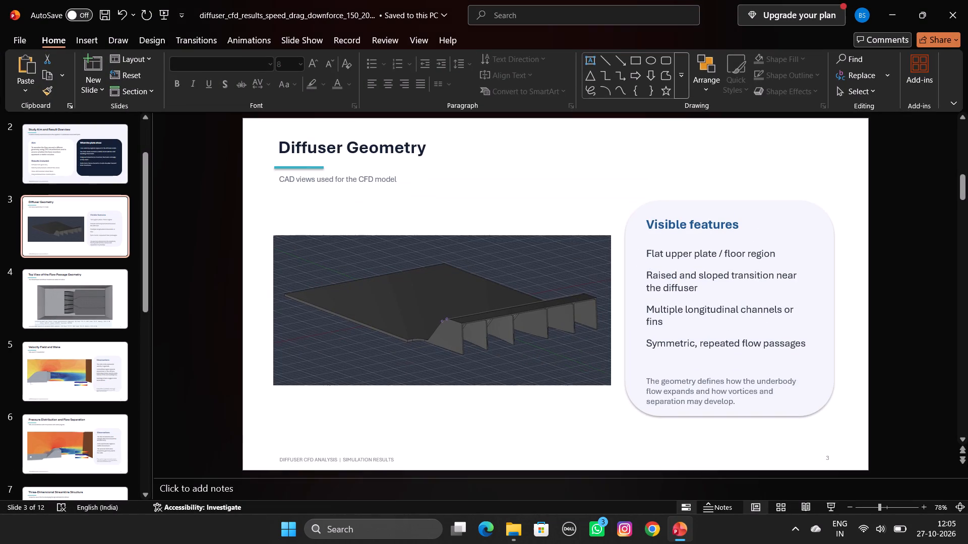
# Recheck the slides from Velocity Field and Wake to Drag Monitor, compare the pressure and streamline slides again, and look on towards Speed vs Downforce vs Drag.
pyautogui.scroll(-1, 662, 287)
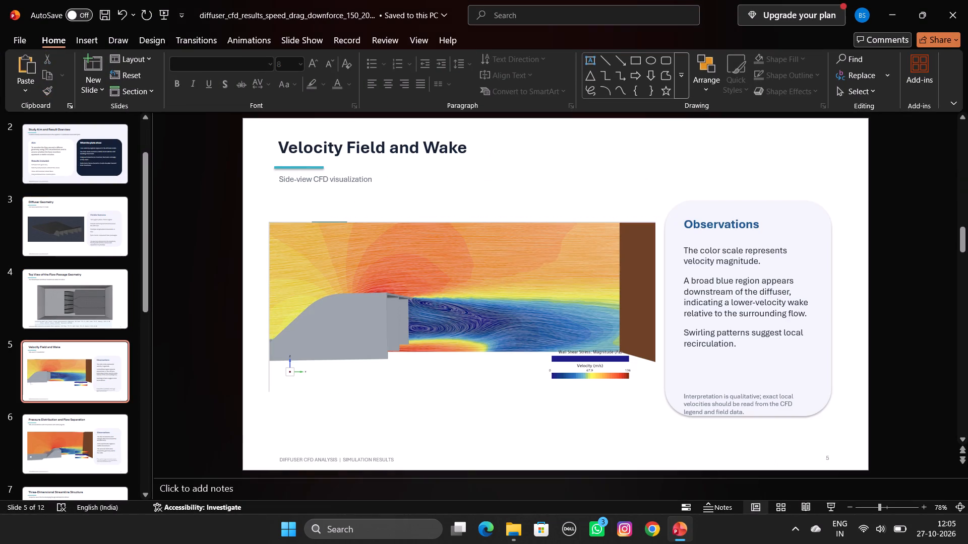
pyautogui.scroll(-2, 662, 287)
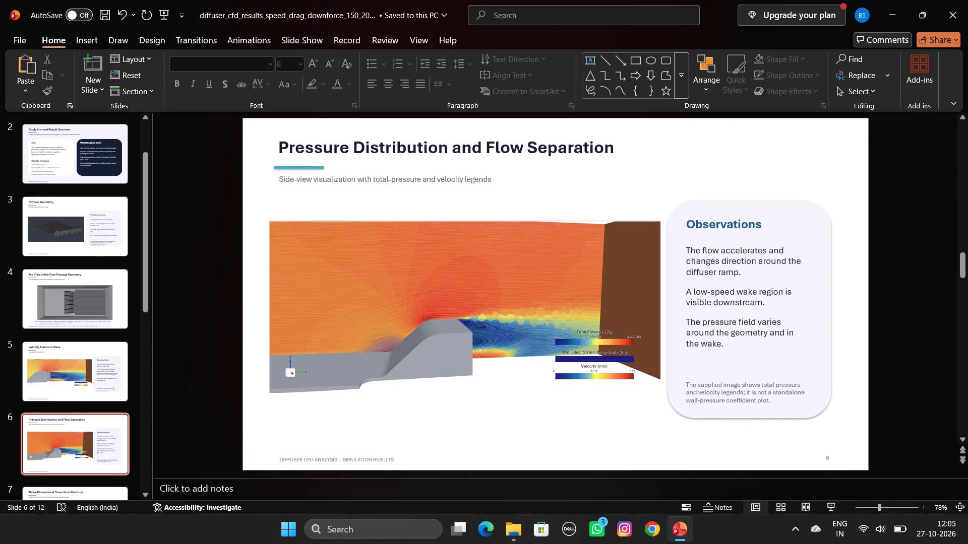
pyautogui.scroll(-2, 662, 287)
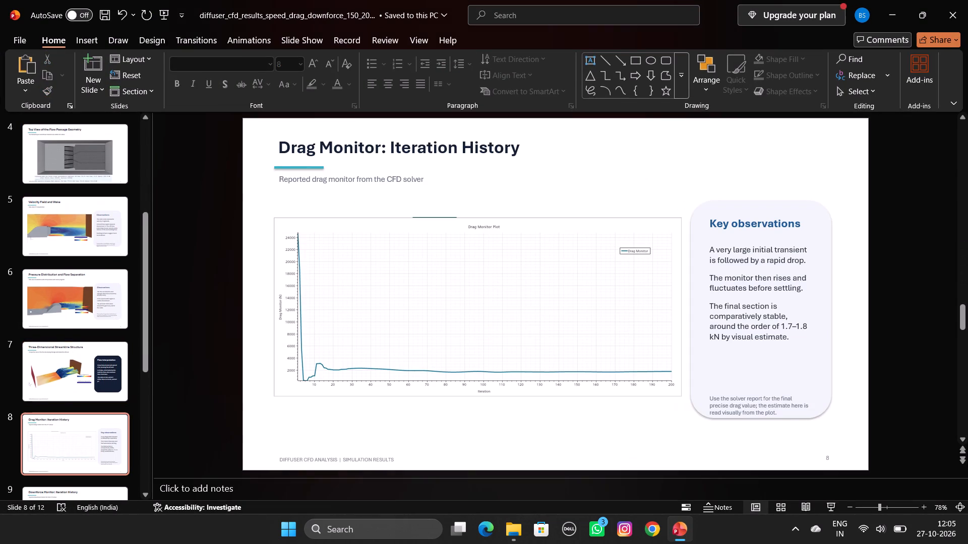
pyautogui.scroll(2, 662, 287)
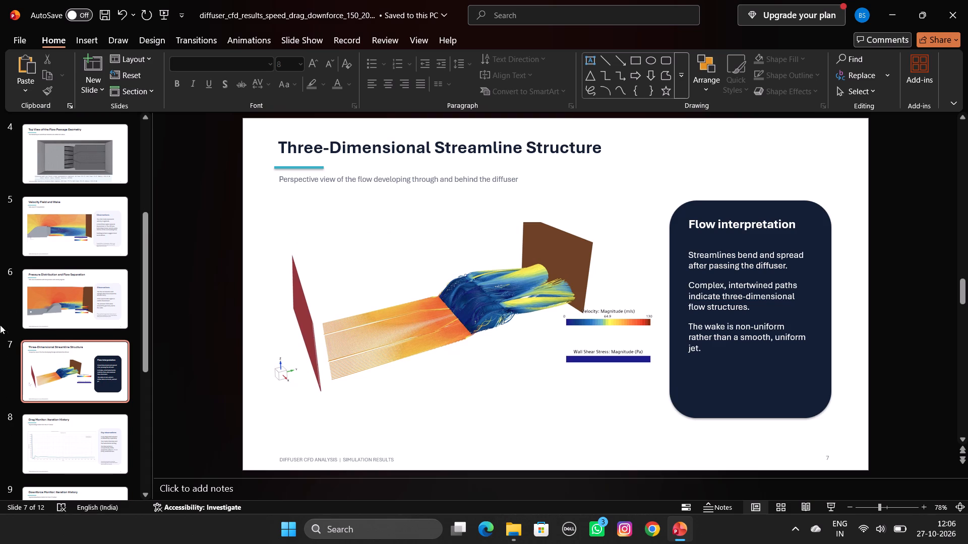
pyautogui.click(64, 280)
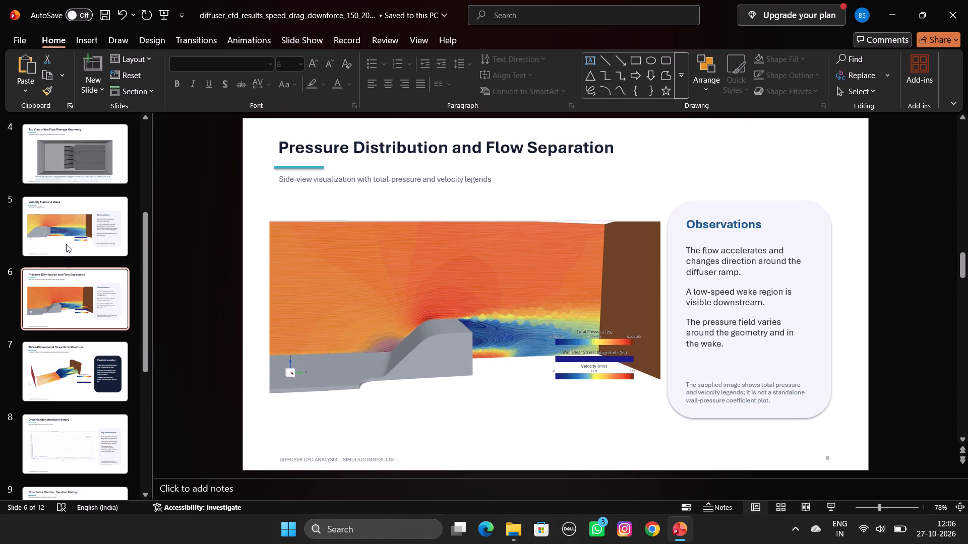
pyautogui.click(70, 230)
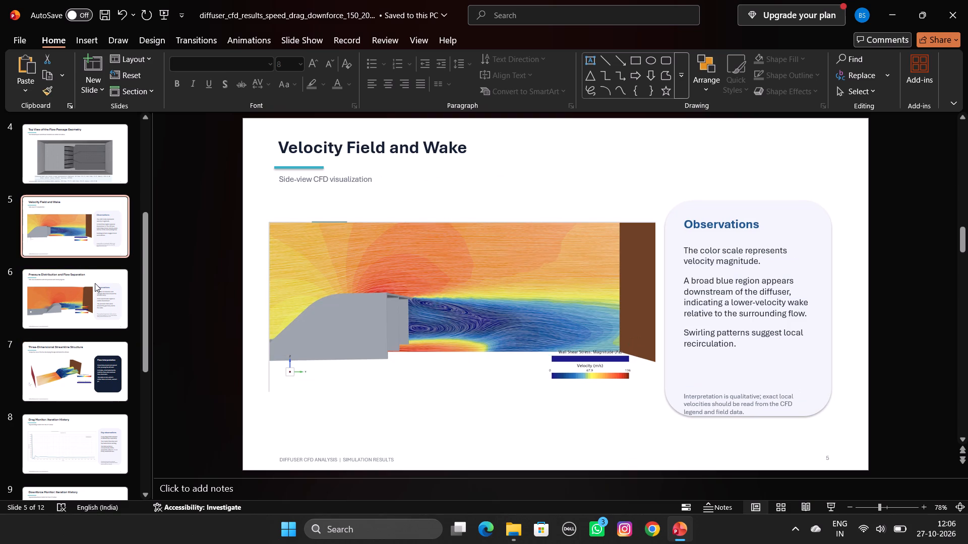
pyautogui.click(103, 390)
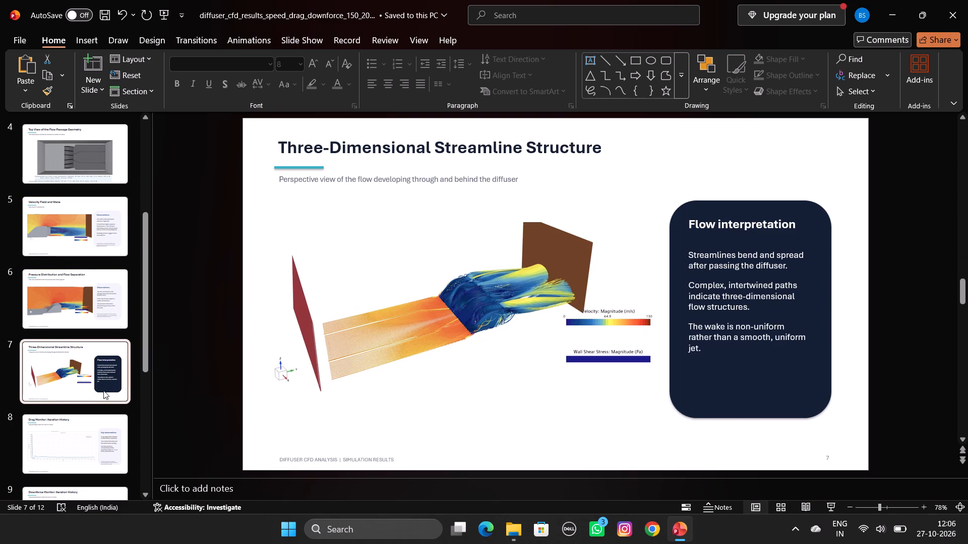
pyautogui.scroll(-1, 103, 390)
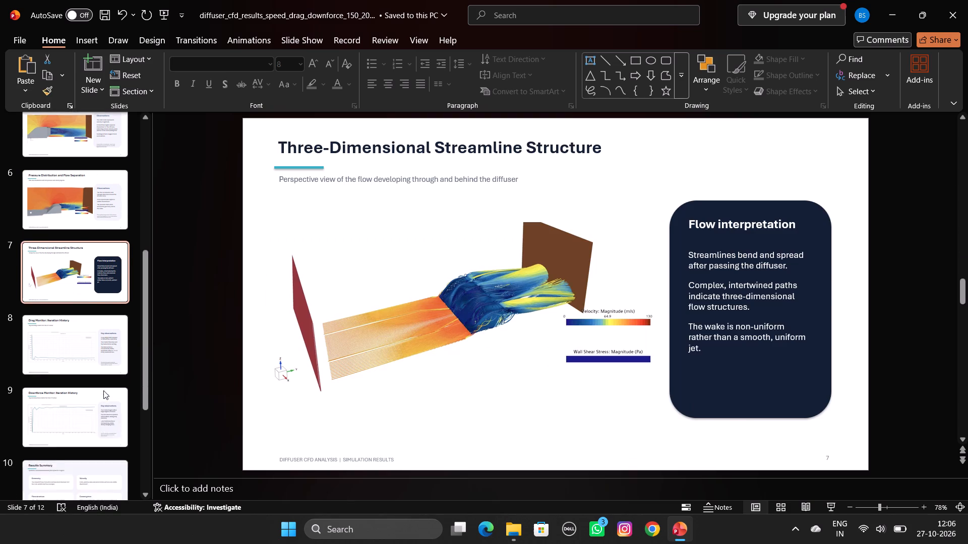
pyautogui.scroll(-2, 103, 390)
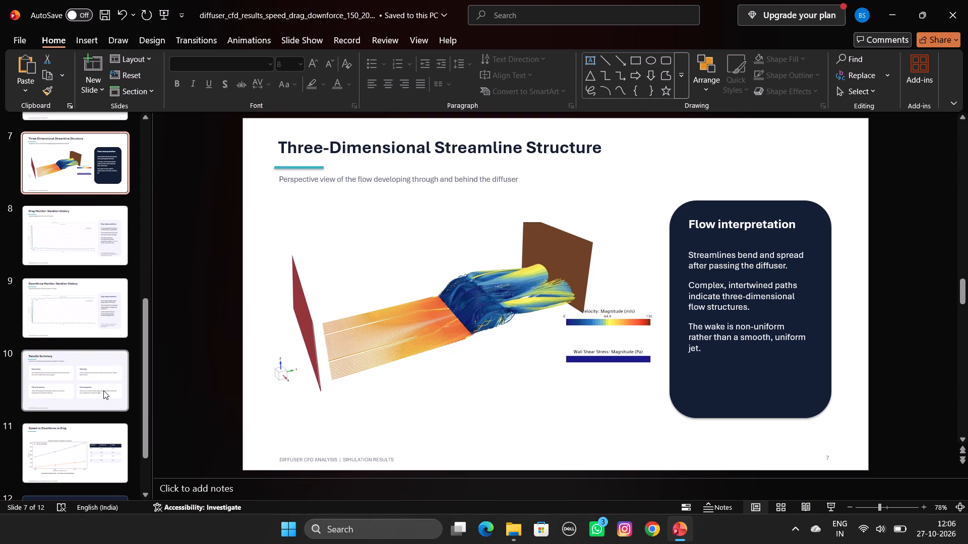
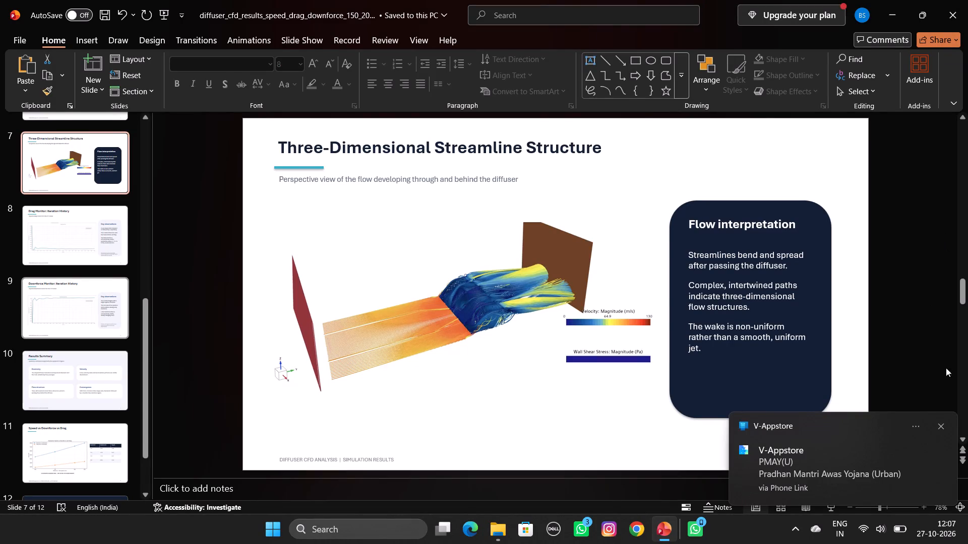
# Dismiss the V-Appstore notification covering the corner of the Three-Dimensional Streamline Structure slide.
pyautogui.click(942, 422)
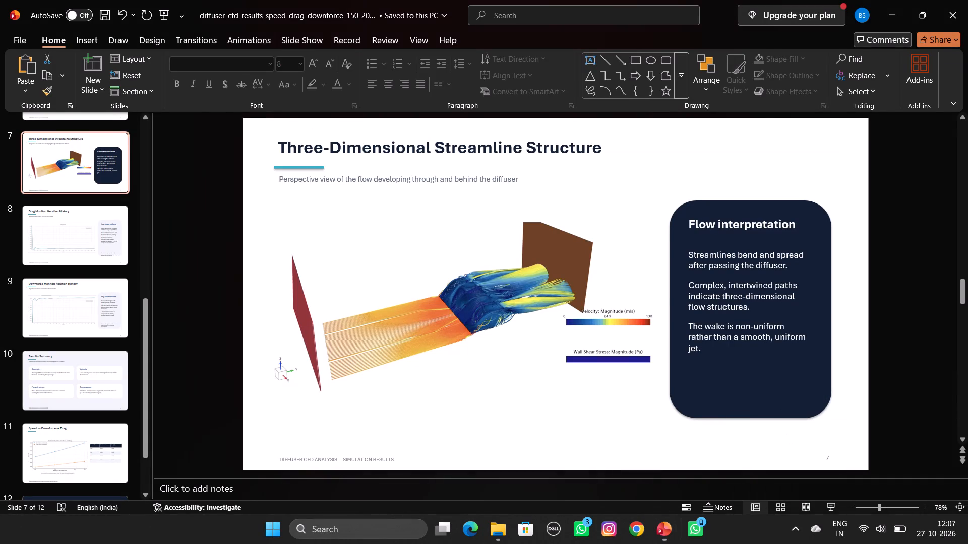
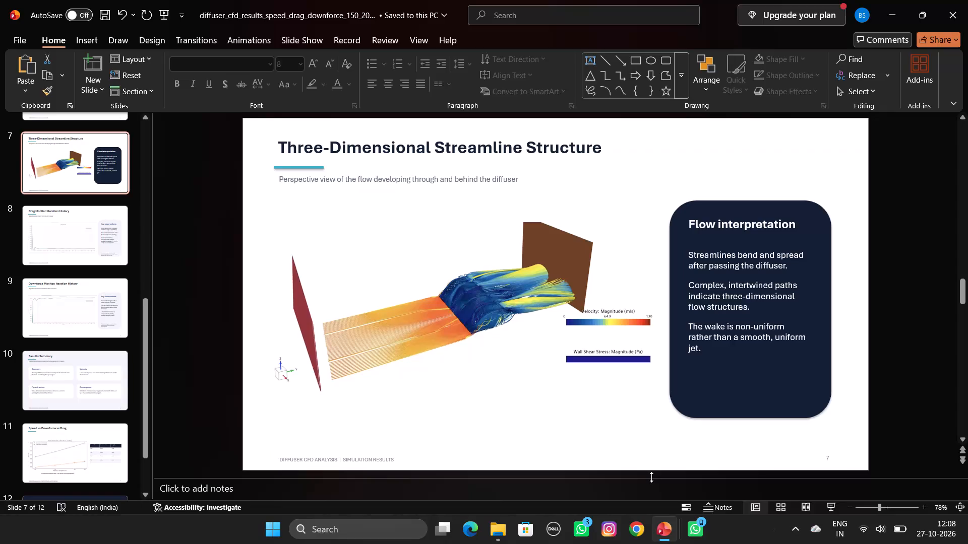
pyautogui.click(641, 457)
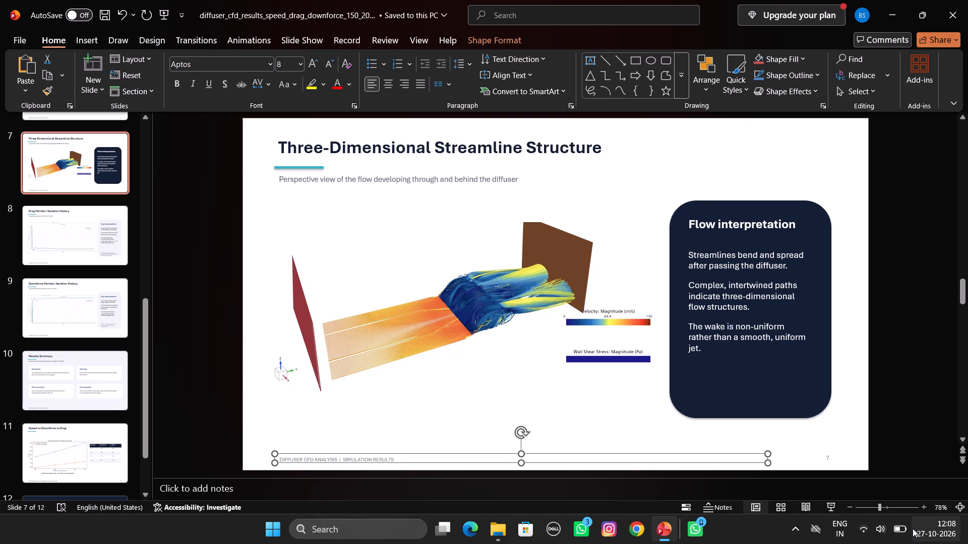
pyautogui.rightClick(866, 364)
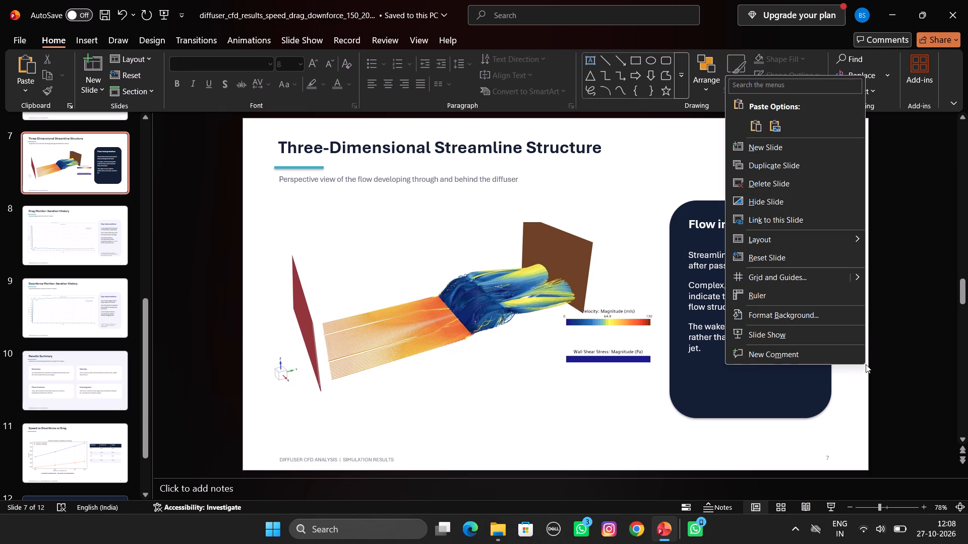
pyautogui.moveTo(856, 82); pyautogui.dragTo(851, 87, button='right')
# Minimize the diffuser CFD results presentation window and refresh the Windows desktop.
pyautogui.moveTo(887, 0); pyautogui.dragTo(880, 14)
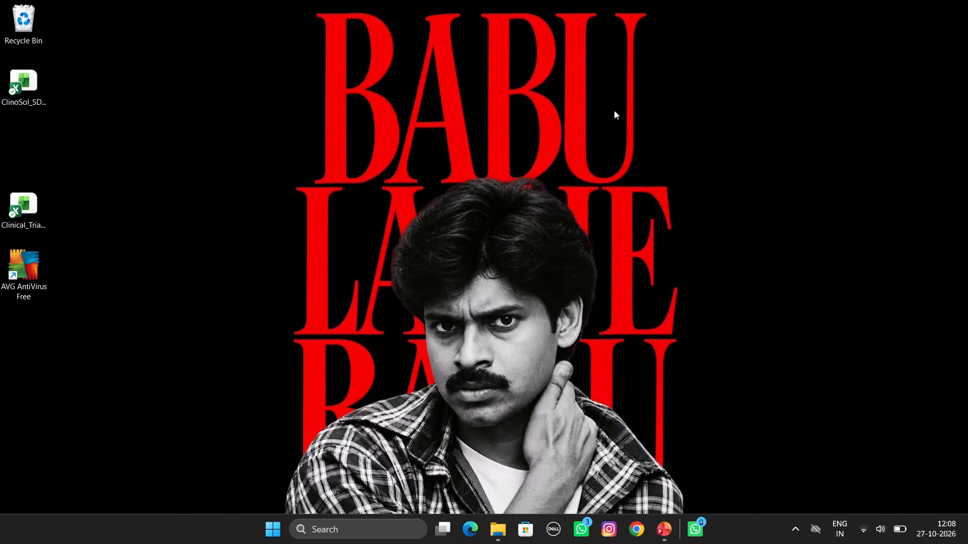
pyautogui.rightClick(614, 110)
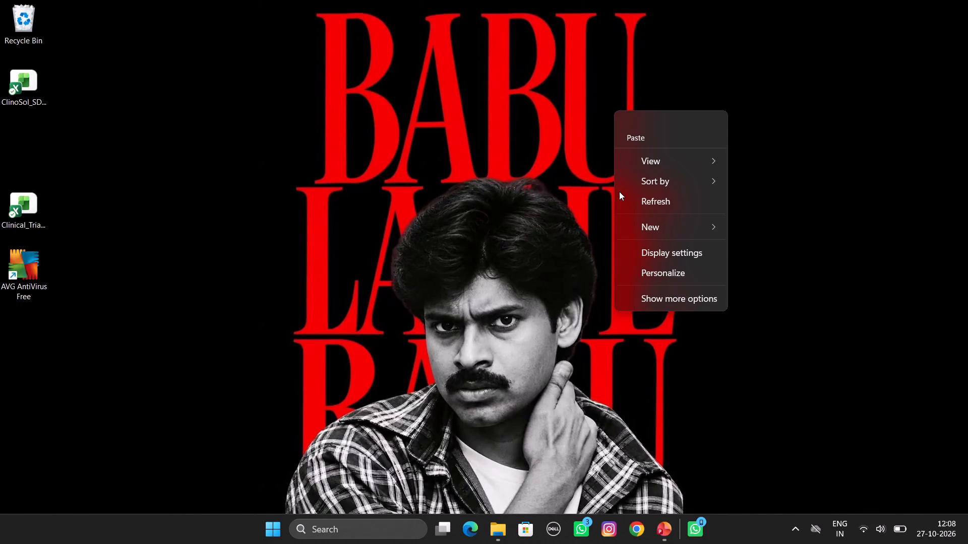
pyautogui.click(619, 191)
pyautogui.click(647, 206)
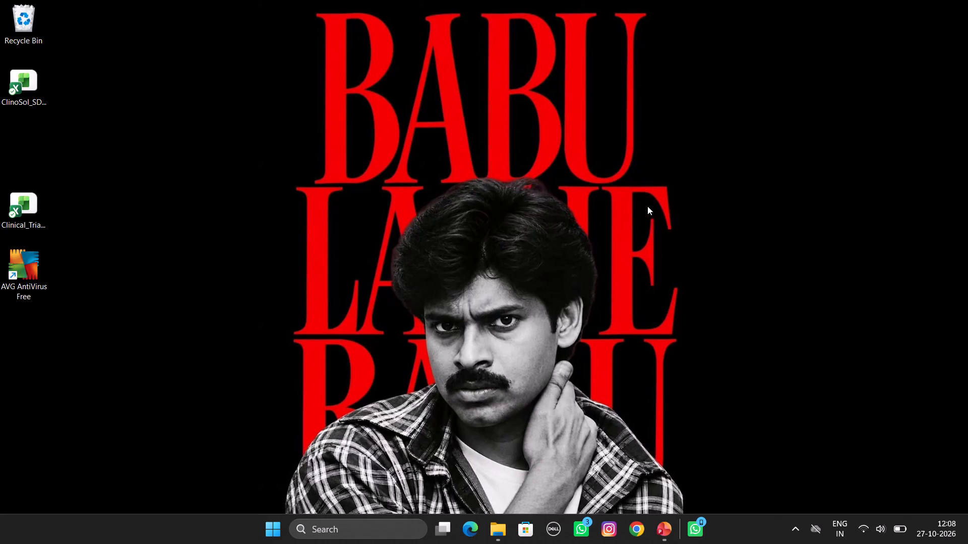